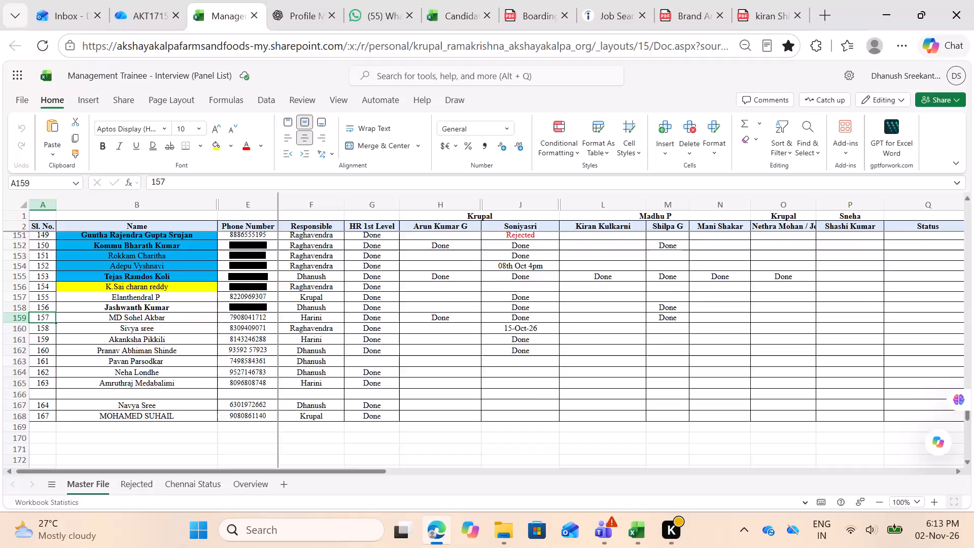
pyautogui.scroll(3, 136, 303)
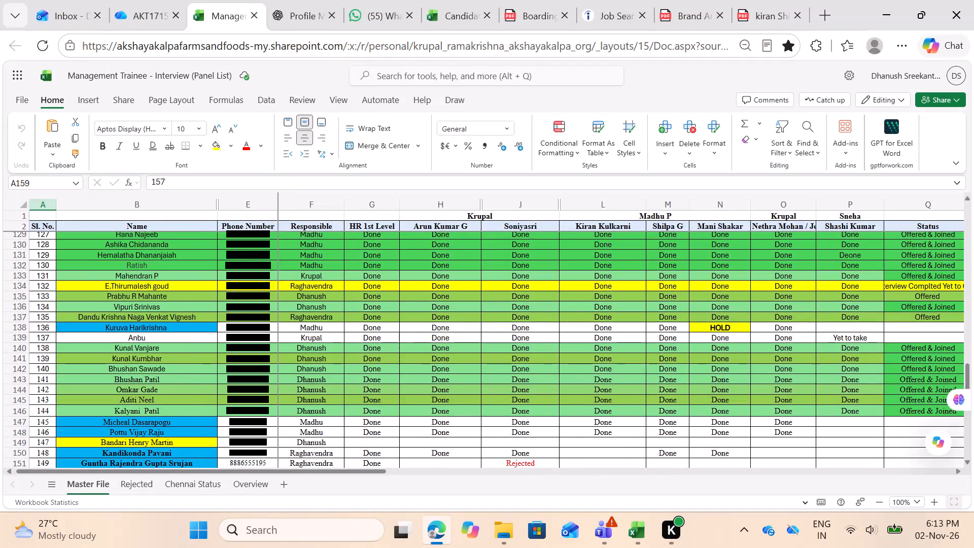
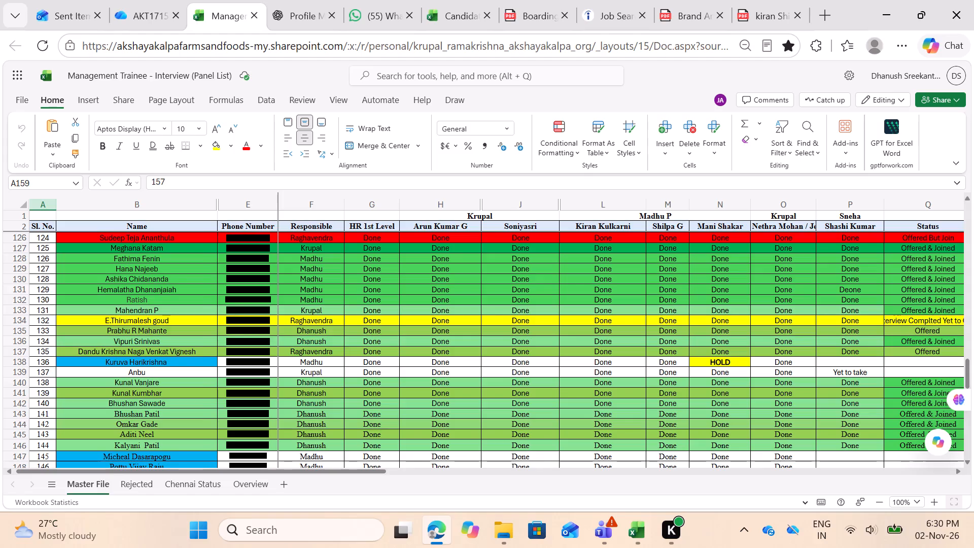
# Review the interview progress of the later candidates in the Master File sheet, down to around serial number 164.
pyautogui.scroll(-2, 130, 381)
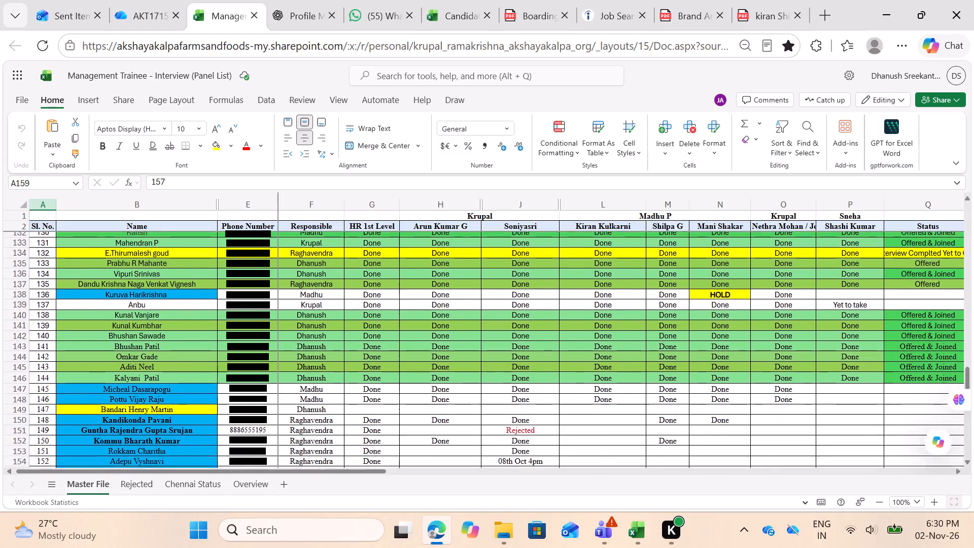
pyautogui.scroll(-3, 130, 381)
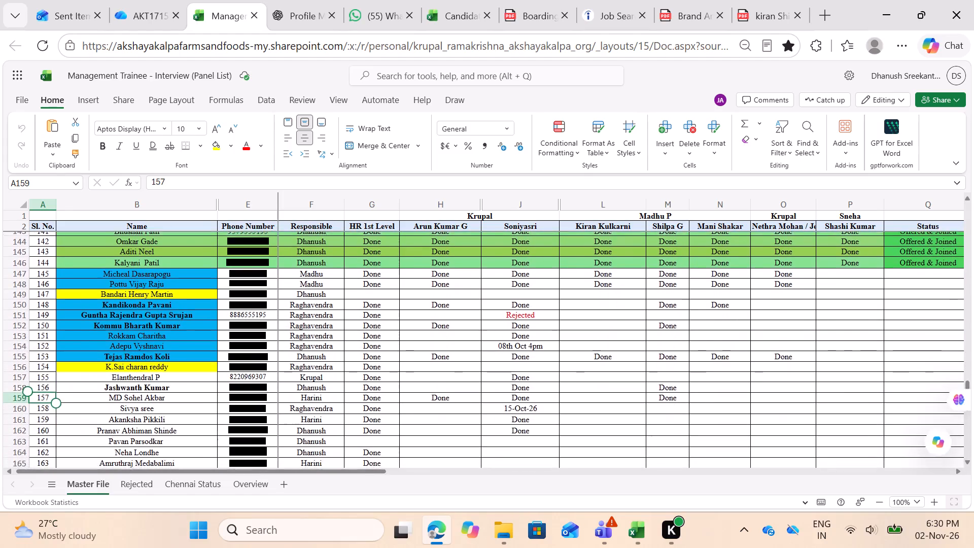
pyautogui.scroll(-1, 130, 381)
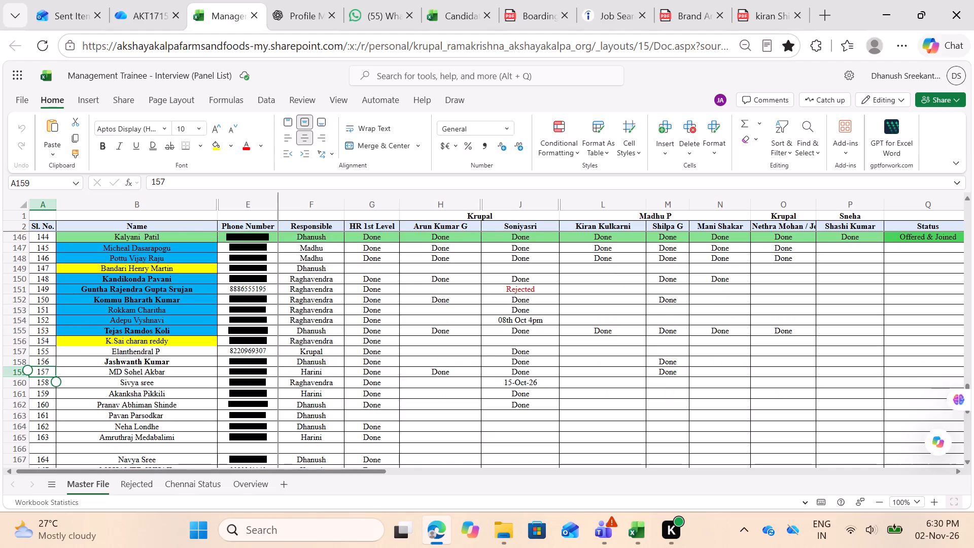
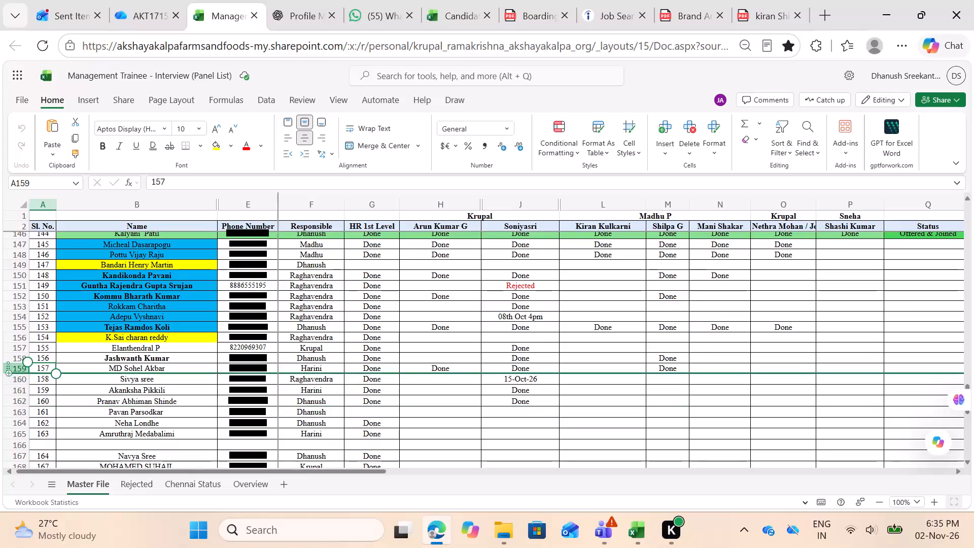
# Examine the interview rounds of the blue-highlighted candidates between serial numbers 136 and 153 in the Master File sheet.
pyautogui.scroll(-1, 114, 388)
pyautogui.click(198, 297)
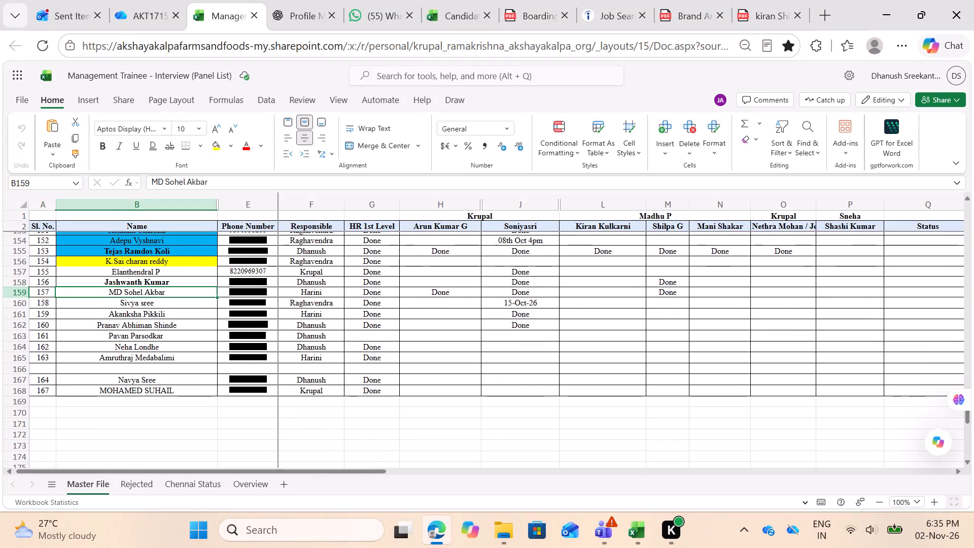
pyautogui.scroll(3, 211, 261)
pyautogui.click(152, 467)
pyautogui.click(181, 440)
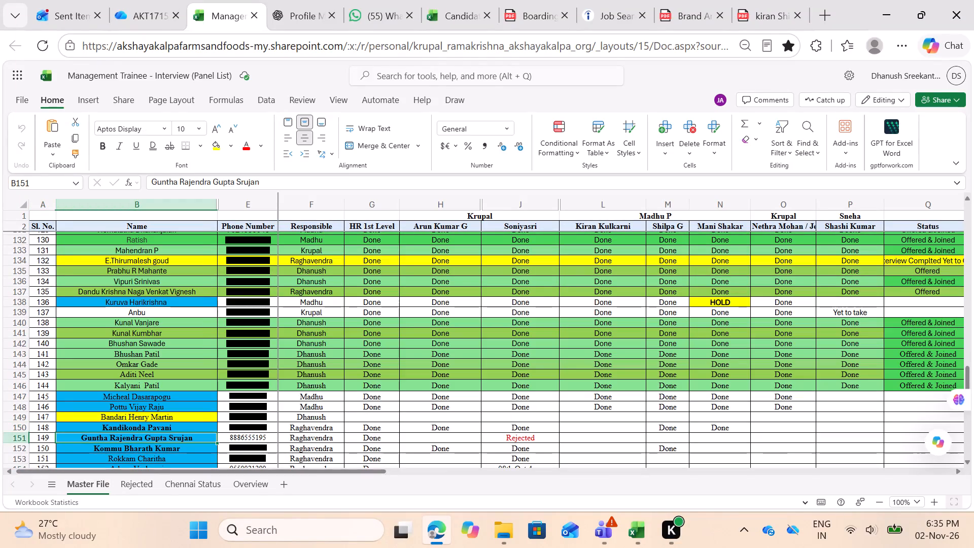
pyautogui.click(190, 426)
pyautogui.scroll(-2, 177, 451)
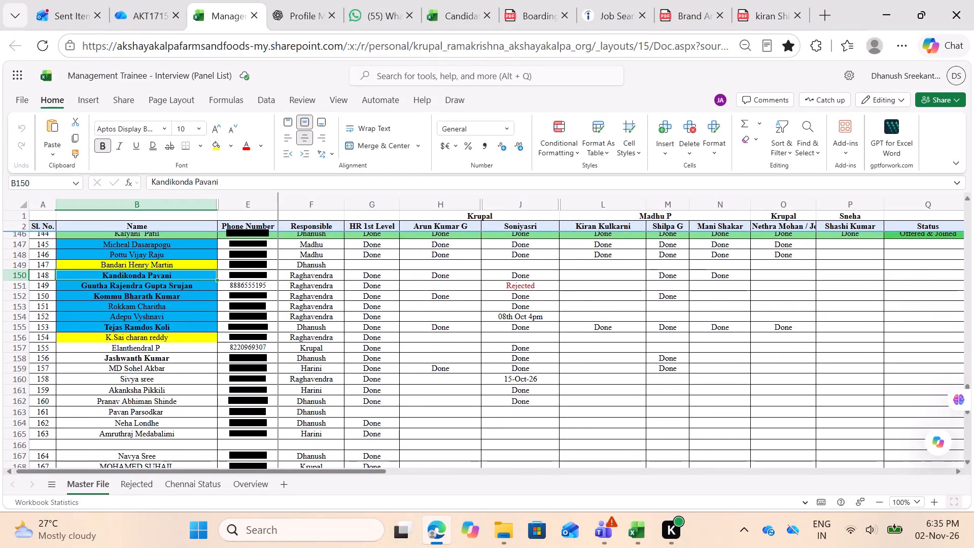
pyautogui.moveTo(167, 274); pyautogui.dragTo(164, 325)
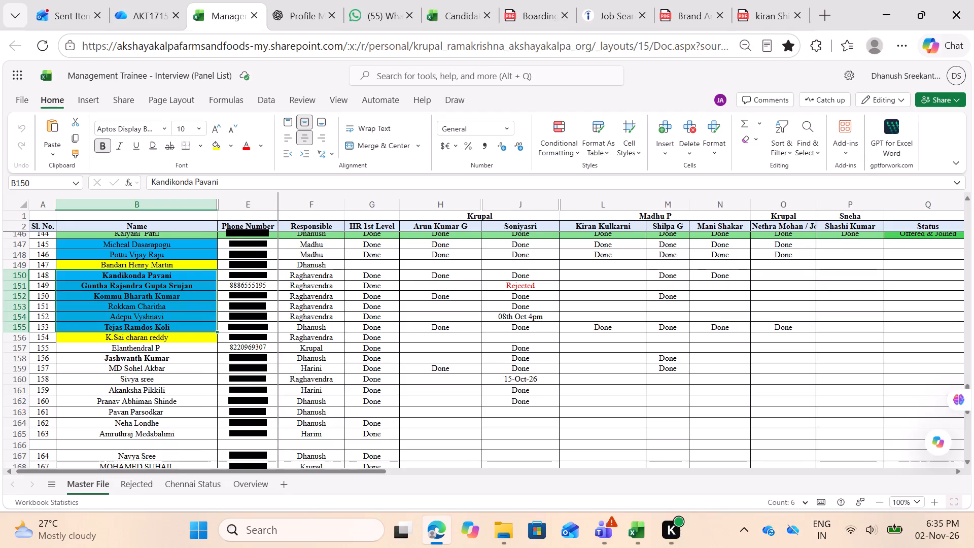
pyautogui.scroll(2, 106, 277)
pyautogui.click(184, 303)
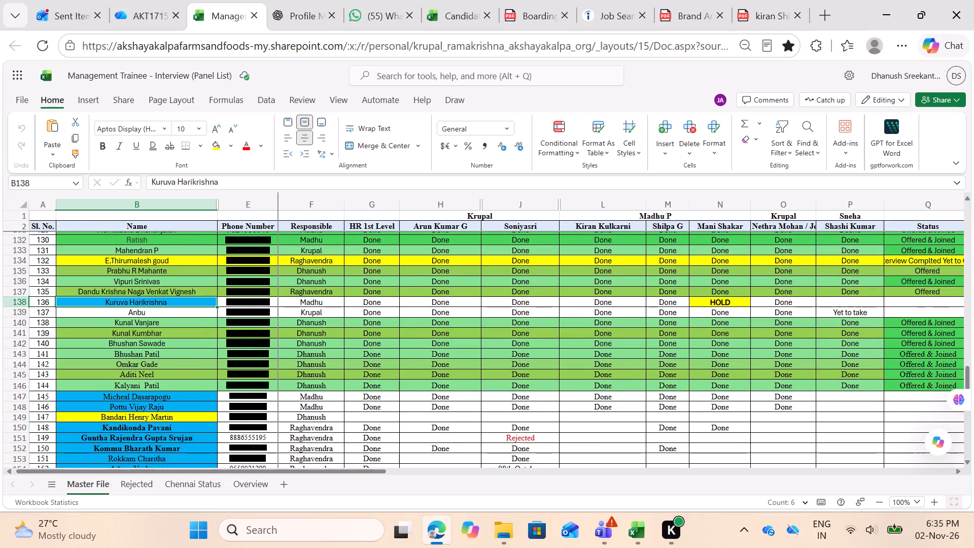
pyautogui.click(151, 399)
pyautogui.click(147, 404)
# Review the interview rounds and status of candidates from around serial number 115 to the list's last entry, serial number 167.
pyautogui.scroll(2, 184, 355)
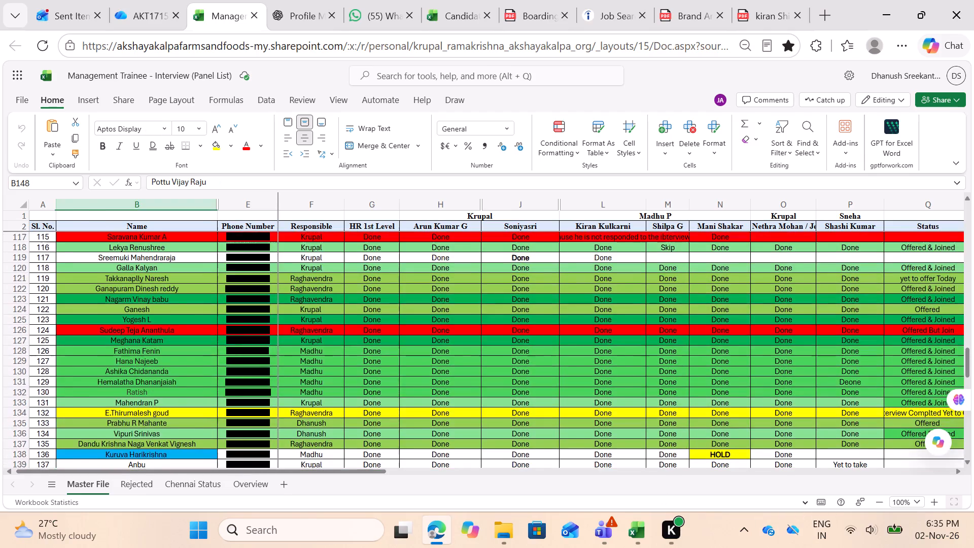
pyautogui.scroll(1, 184, 355)
pyautogui.scroll(-5, 184, 355)
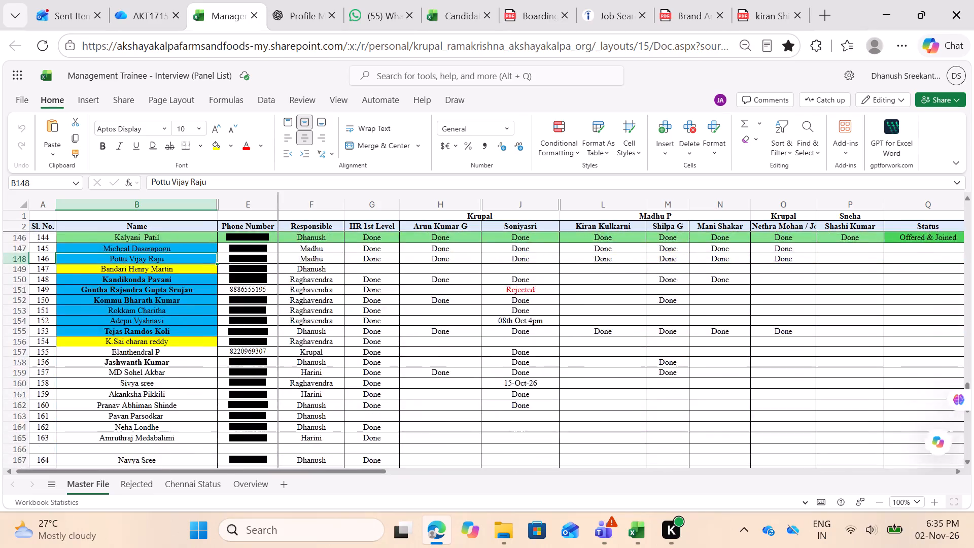
pyautogui.scroll(-2, 184, 355)
pyautogui.scroll(2, 184, 355)
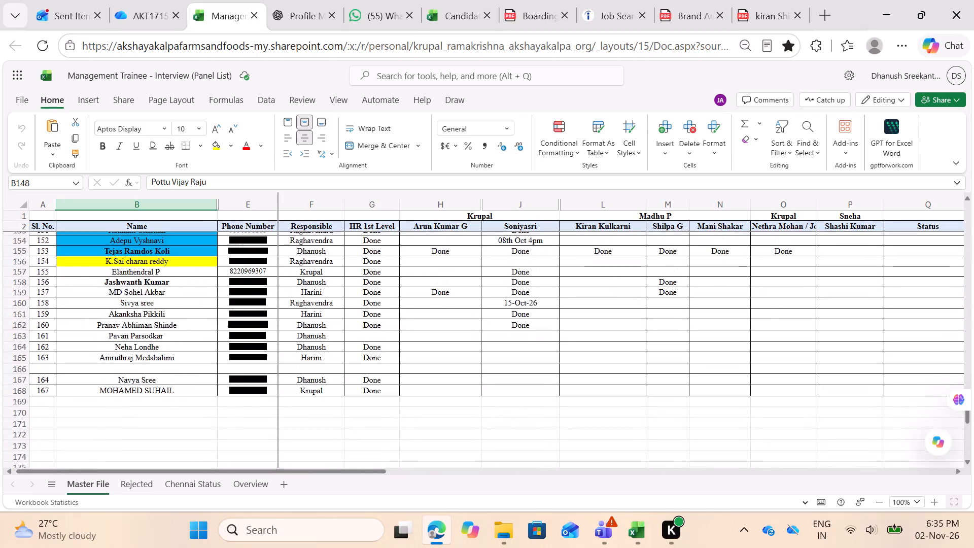
pyautogui.scroll(3, 184, 355)
pyautogui.scroll(-3, 184, 355)
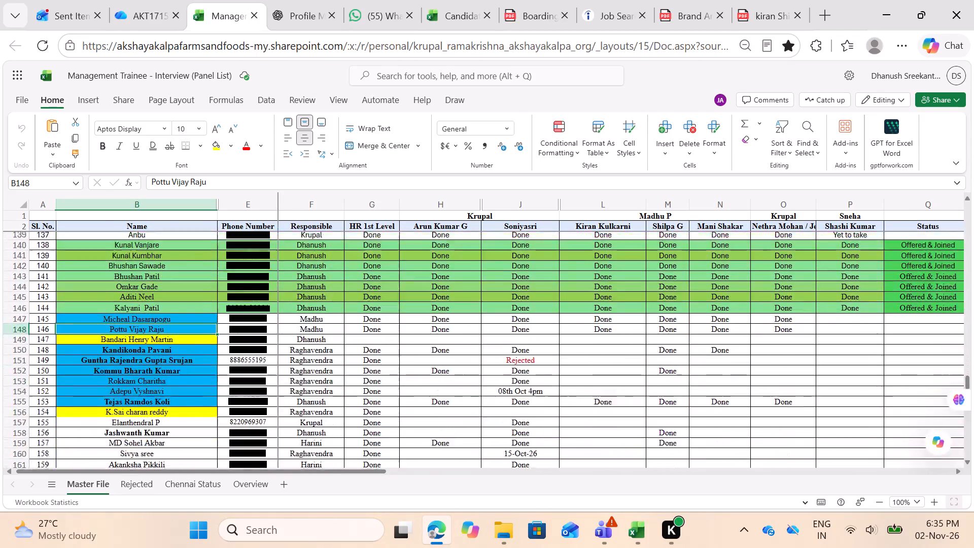
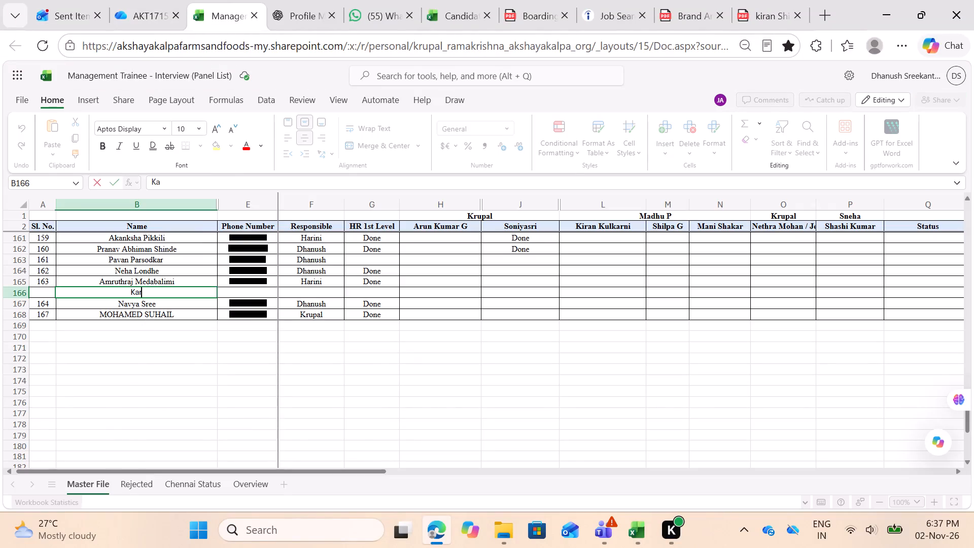
# Enter the candidate name Karthiga in the Name column of the blank row between serial numbers 163 and 164.
pyautogui.write('thiga')
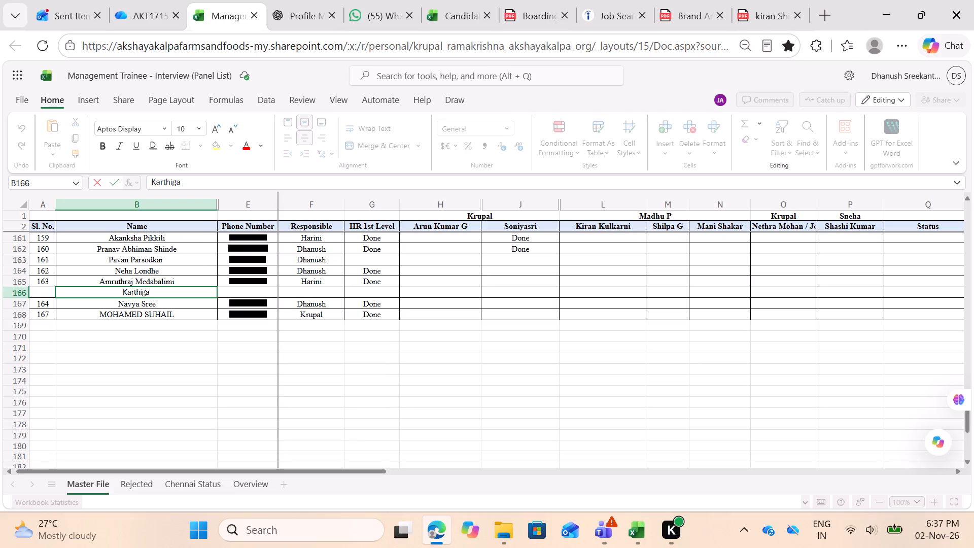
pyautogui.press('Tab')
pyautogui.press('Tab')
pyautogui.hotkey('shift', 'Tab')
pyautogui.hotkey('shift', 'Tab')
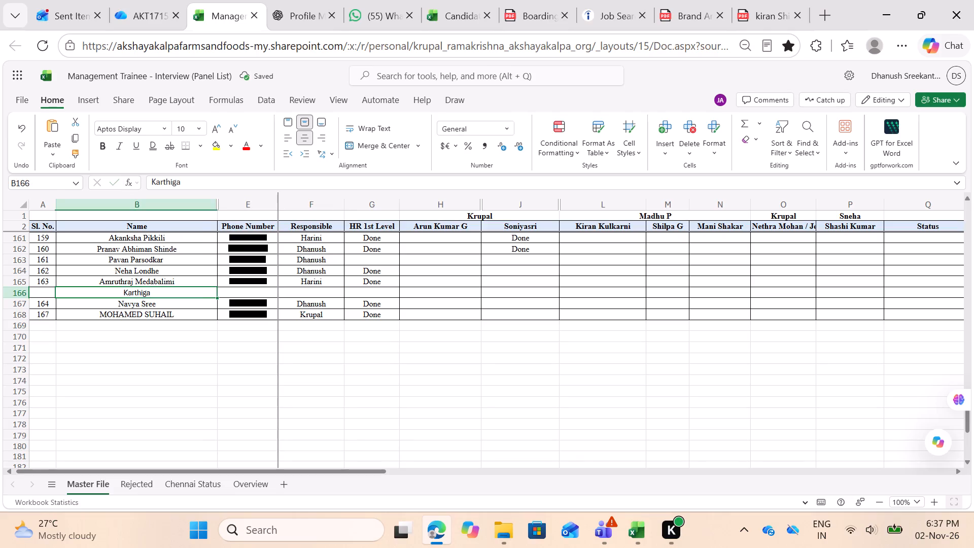
# Enter serial number 164 in the Sl. No. column of Karthiga's row.
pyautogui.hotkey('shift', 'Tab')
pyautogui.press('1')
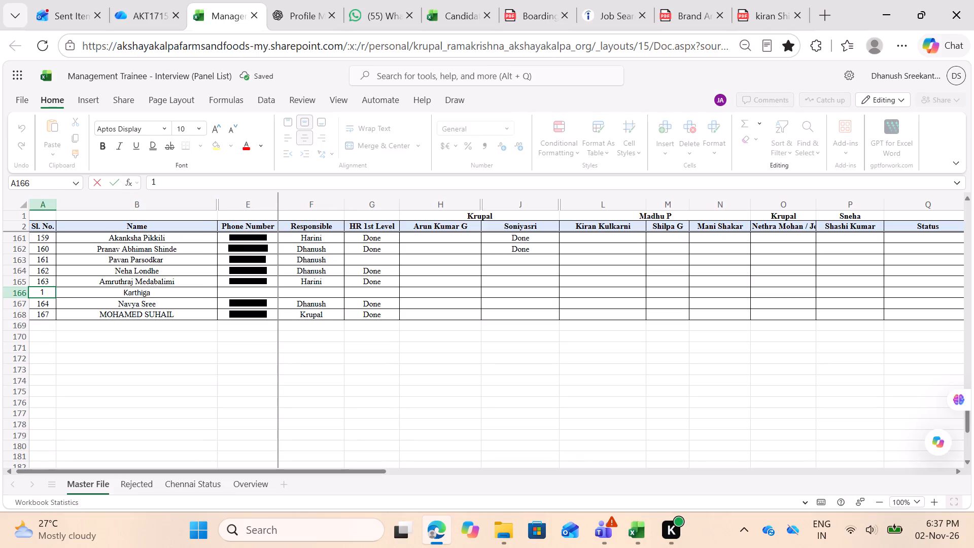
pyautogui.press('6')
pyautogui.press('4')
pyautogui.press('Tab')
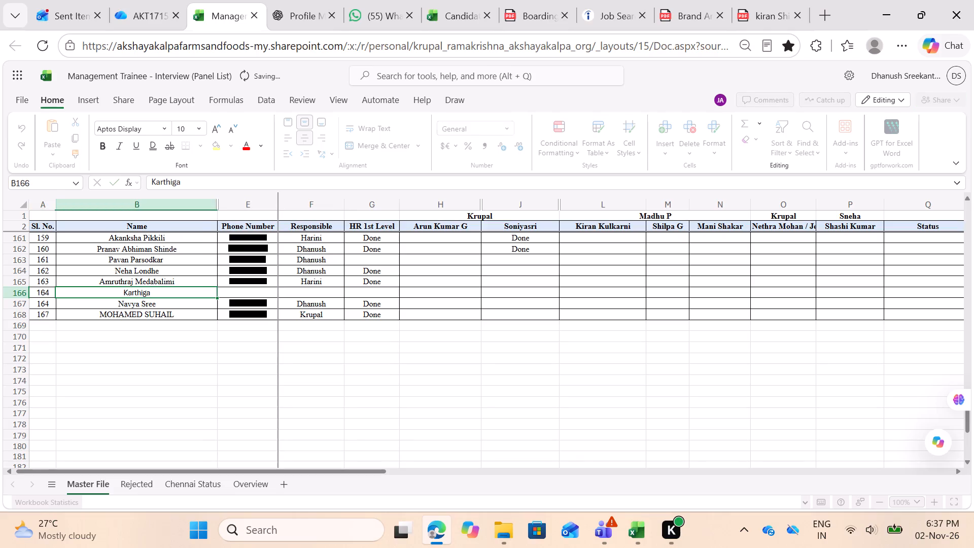
# Extend the serial number series from 163 and 164 through the last two candidate rows, numbering them 165 and 166.
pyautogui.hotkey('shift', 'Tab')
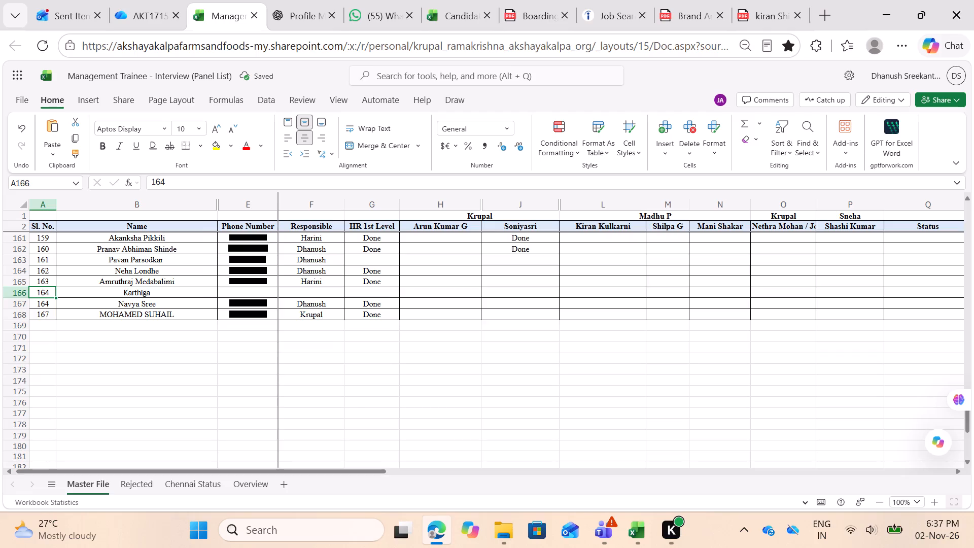
pyautogui.click(46, 282)
pyautogui.moveTo(47, 281); pyautogui.dragTo(46, 297)
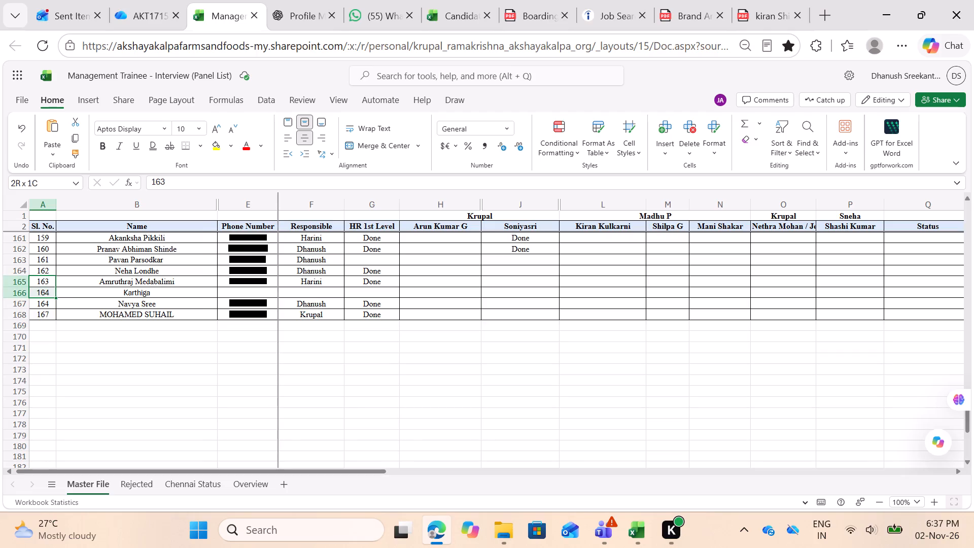
pyautogui.moveTo(55, 299); pyautogui.dragTo(55, 319)
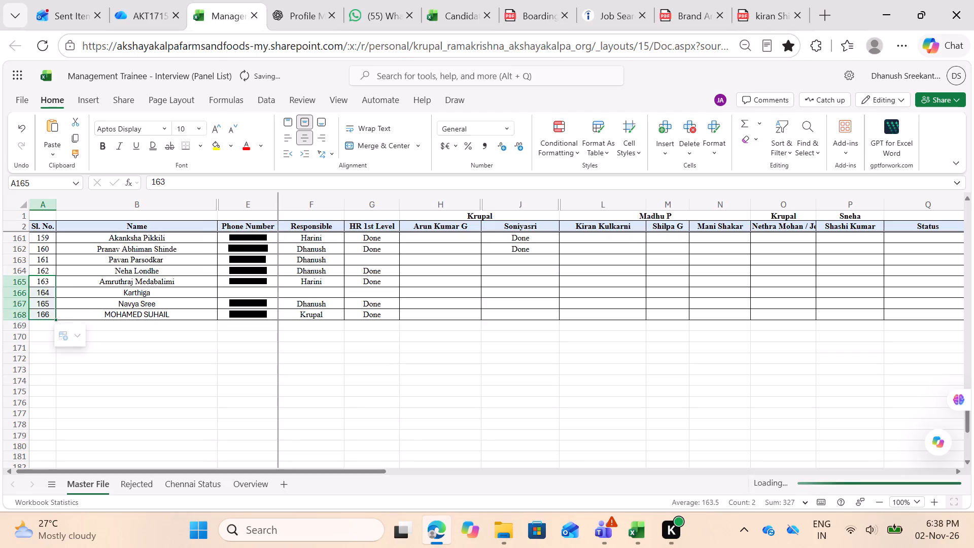
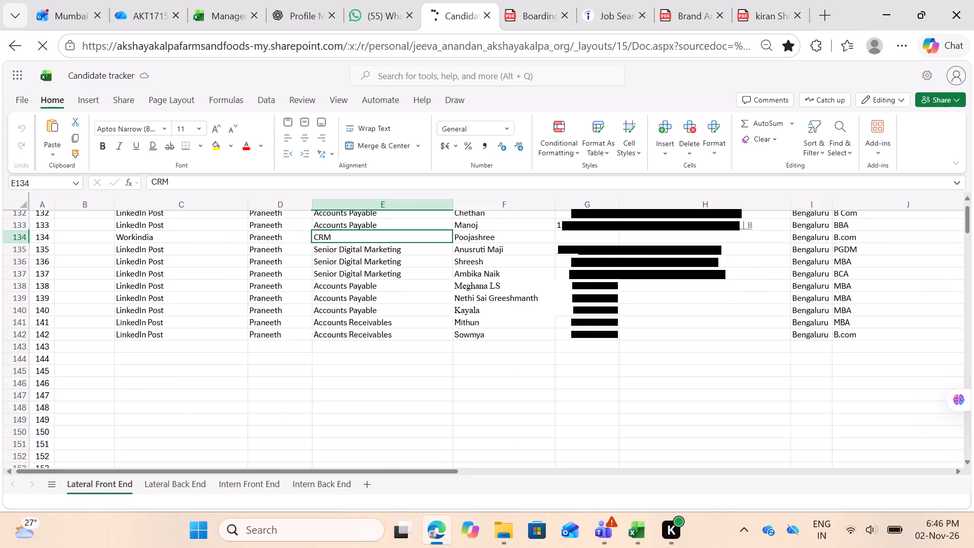
# In the Candidate tracker's Lateral Front End sheet, copy the date 31-Oct-26 from the row with serial number 129.
pyautogui.scroll(2, 153, 371)
pyautogui.scroll(-2, 153, 371)
pyautogui.scroll(1, 135, 351)
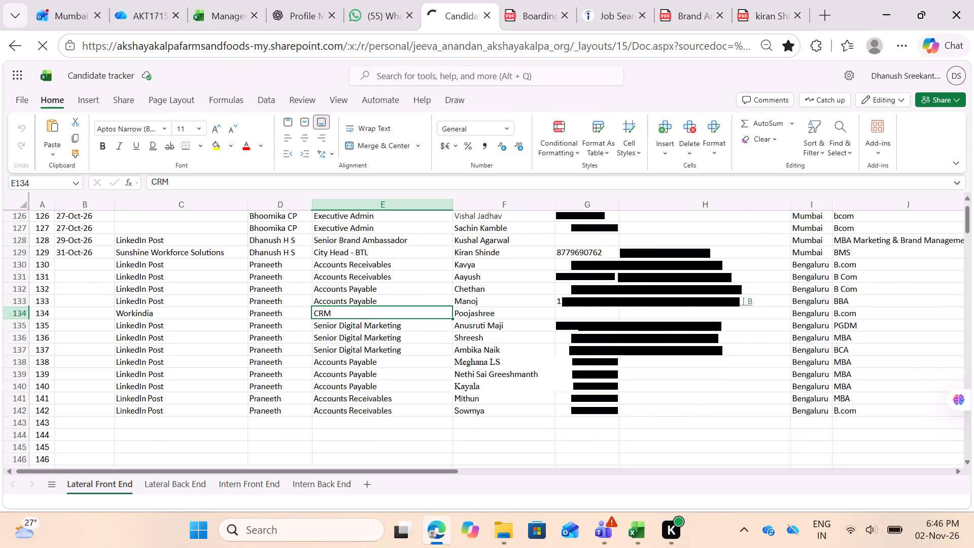
pyautogui.scroll(1, 87, 285)
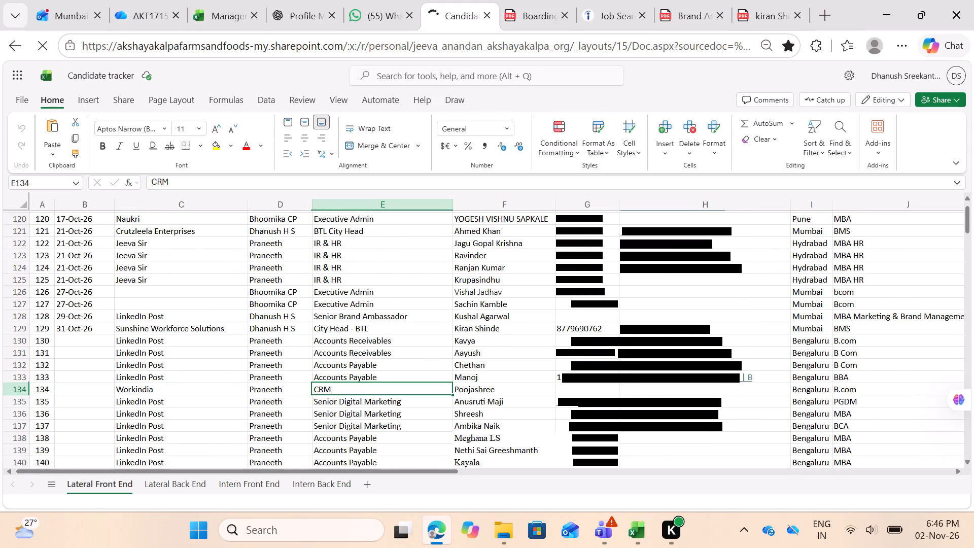
pyautogui.click(78, 328)
pyautogui.hotkey('ctrl', 'c')
pyautogui.scroll(-2, 161, 336)
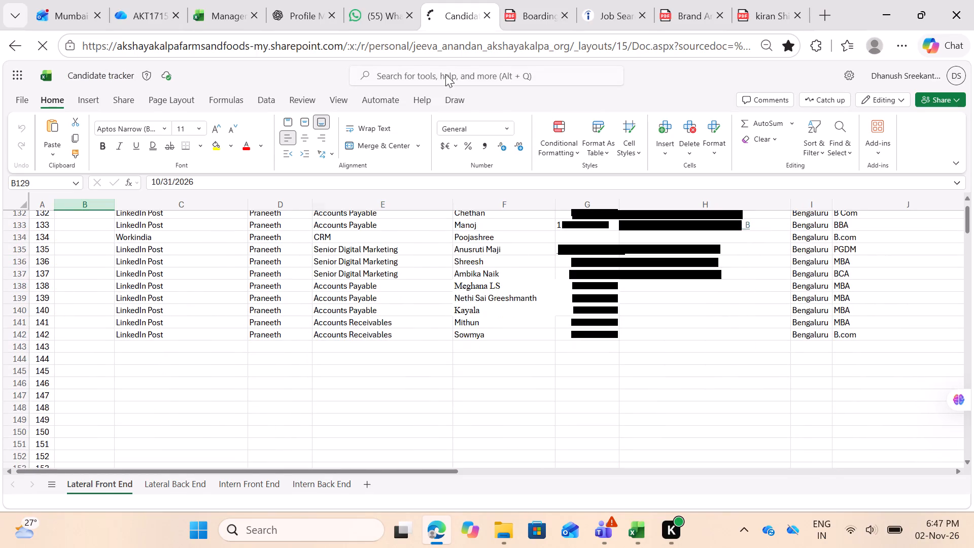
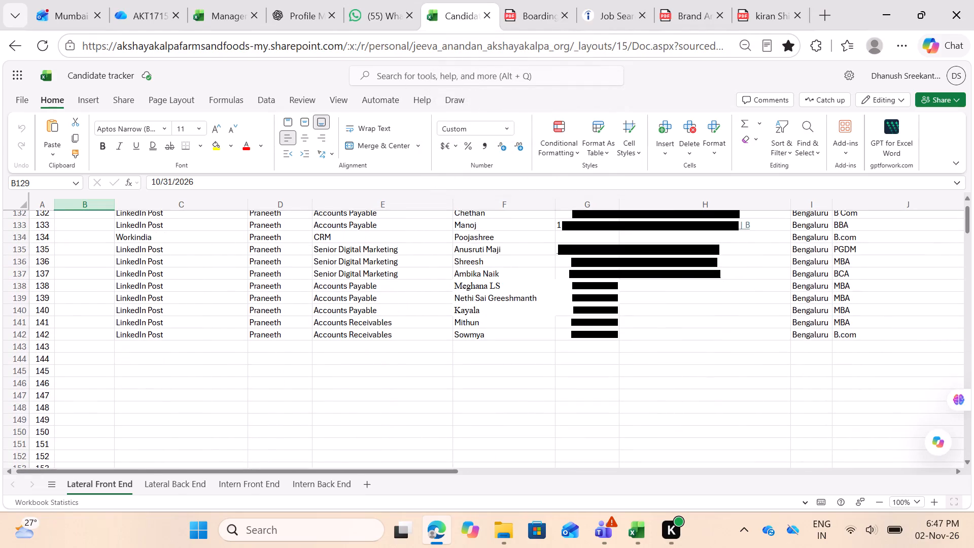
# Paste the copied date 31-Oct-26 into column B of row 143 on the Lateral Front End sheet.
pyautogui.click(86, 348)
pyautogui.hotkey('ctrl', 'v')
pyautogui.click(107, 384)
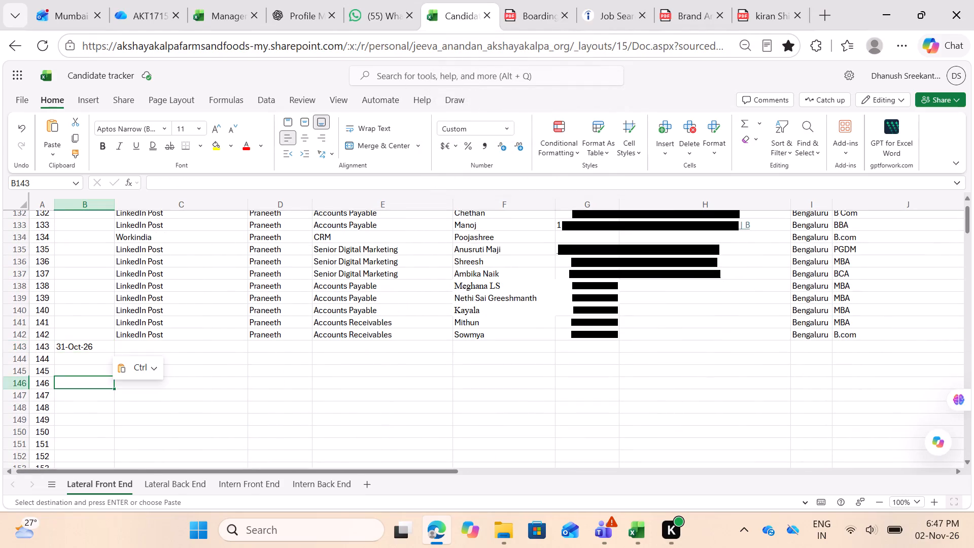
# Open the date in column B of row 143 for editing.
pyautogui.click(95, 350)
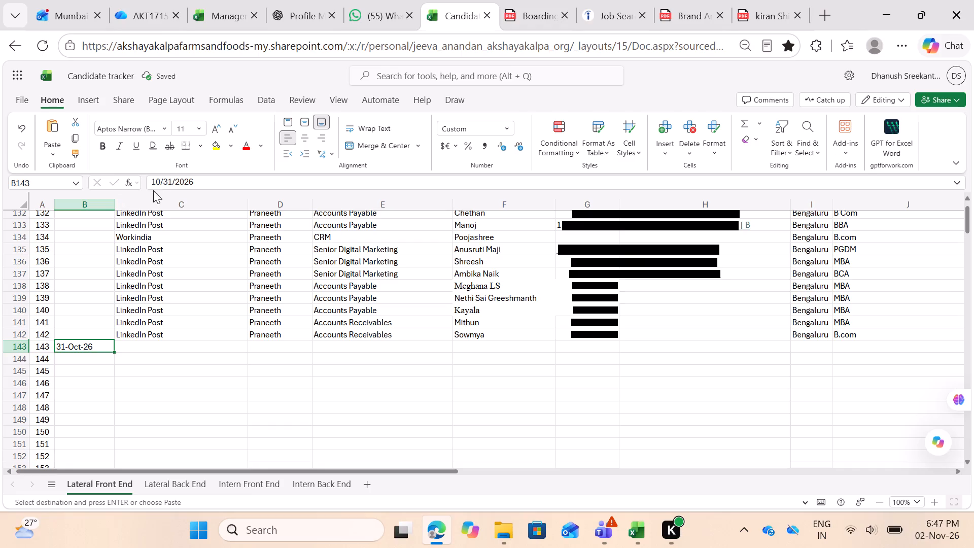
pyautogui.click(159, 179)
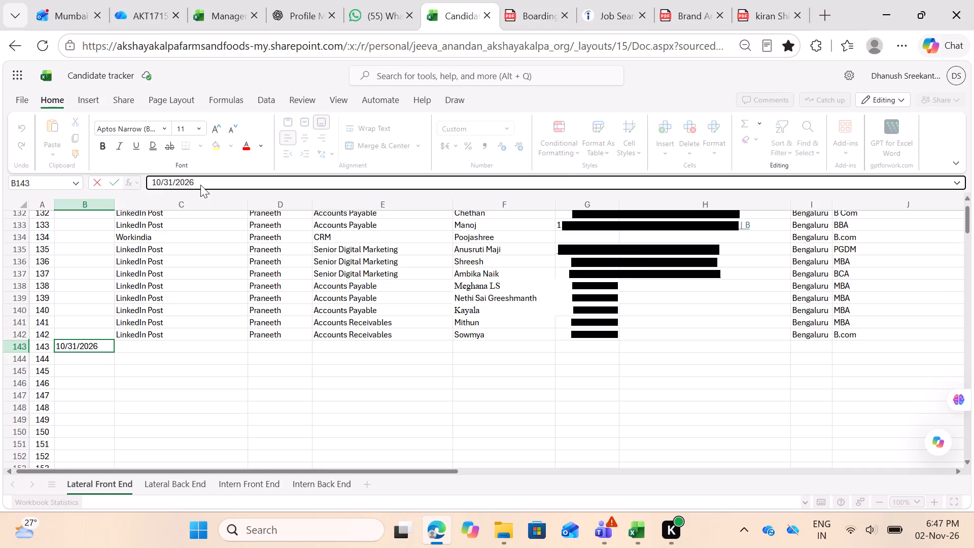
# Set the date for serial number 143 on the Lateral Front End sheet to 11/02/2026.
pyautogui.press('BackSpace')
pyautogui.press('1')
pyautogui.click(175, 183)
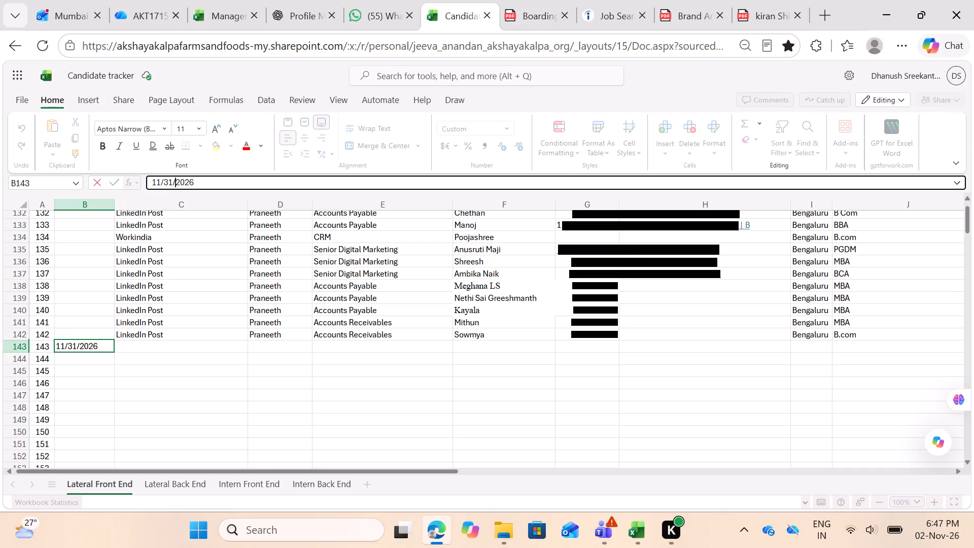
pyautogui.click(173, 182)
pyautogui.press('BackSpace')
pyautogui.press('BackSpace')
pyautogui.write('02')
pyautogui.press('Tab')
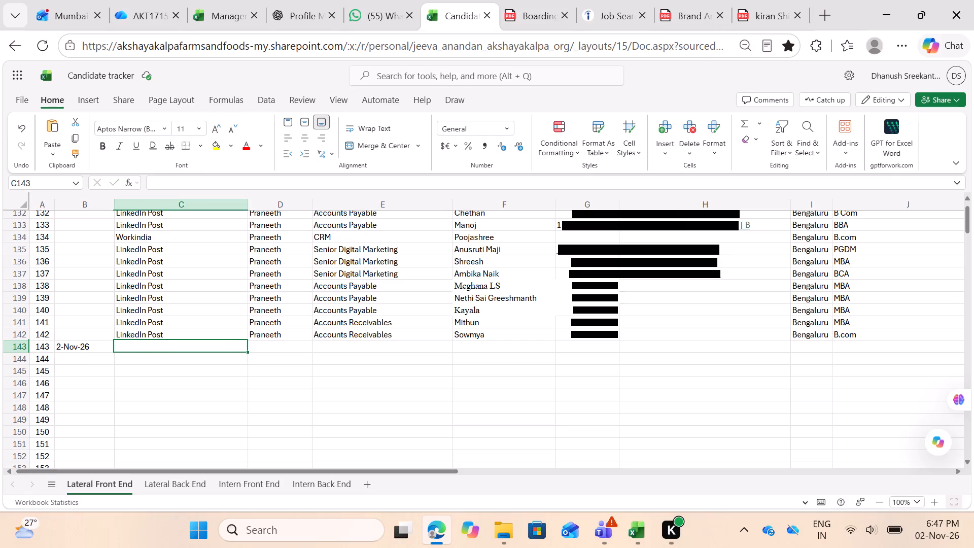
# Enter Sunshine Workforce Solutions as the candidate source in column C of row 143.
pyautogui.press('Tab')
pyautogui.hotkey('shift', 'Tab')
pyautogui.write('Sun')
pyautogui.press('Tab')
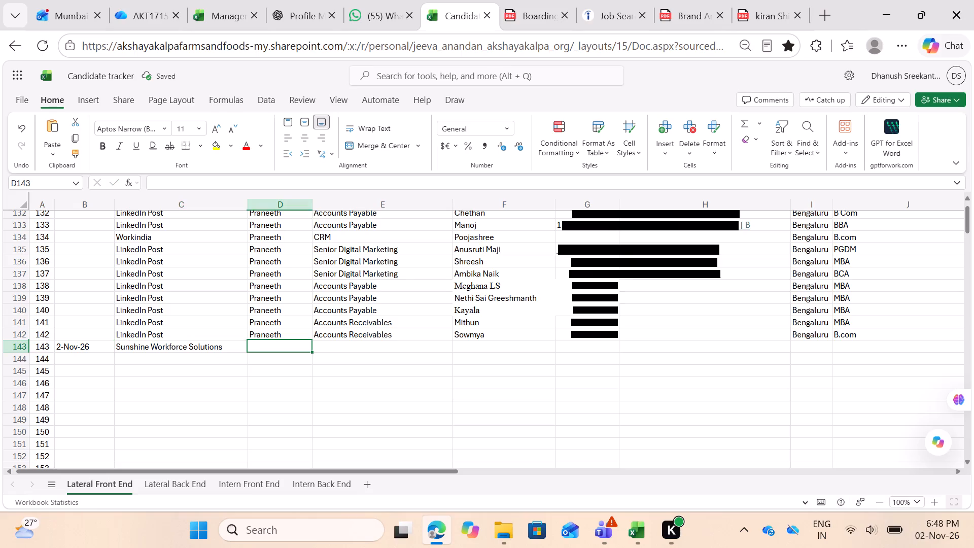
pyautogui.press('Tab')
pyautogui.hotkey('shift', 'Tab')
pyautogui.press('Tab')
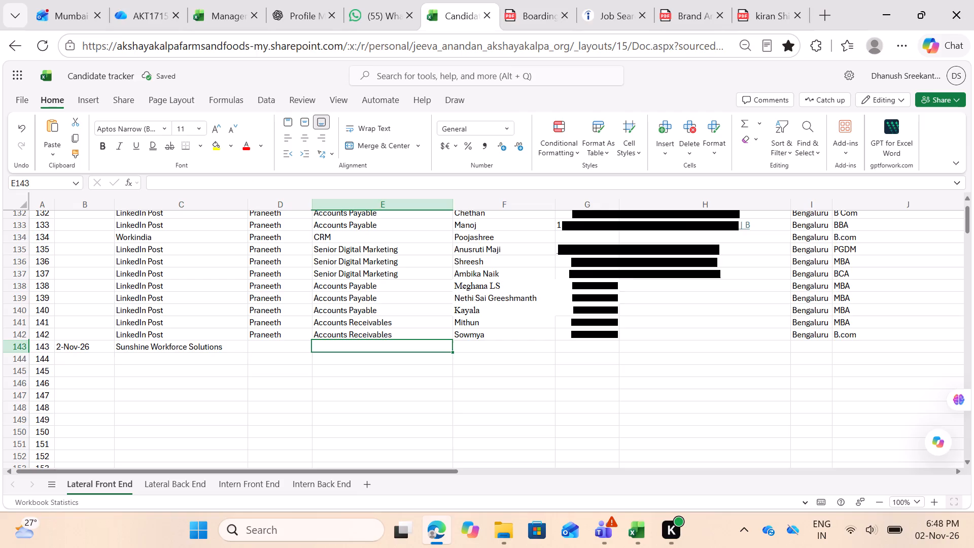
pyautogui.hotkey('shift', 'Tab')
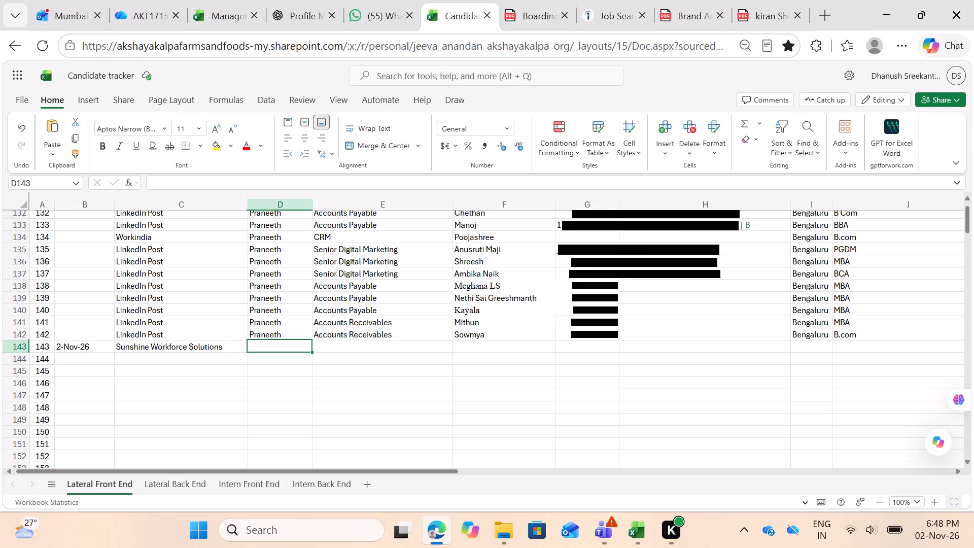
# Fill column D of row 143 with Dhanush's name as the recruiter.
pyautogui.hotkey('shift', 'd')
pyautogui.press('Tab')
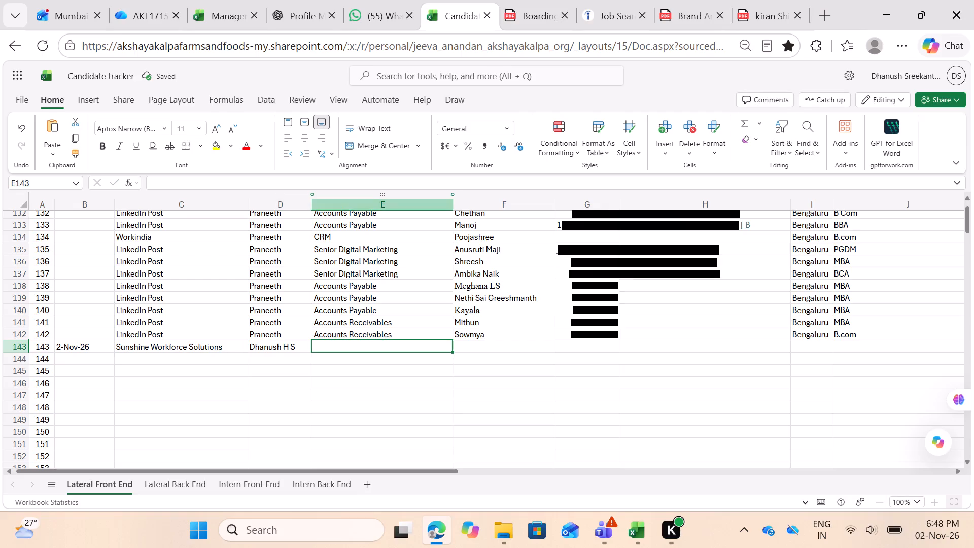
# Copy the position City Head - BTL from row 129 into column E of row 143.
pyautogui.scroll(2, 354, 368)
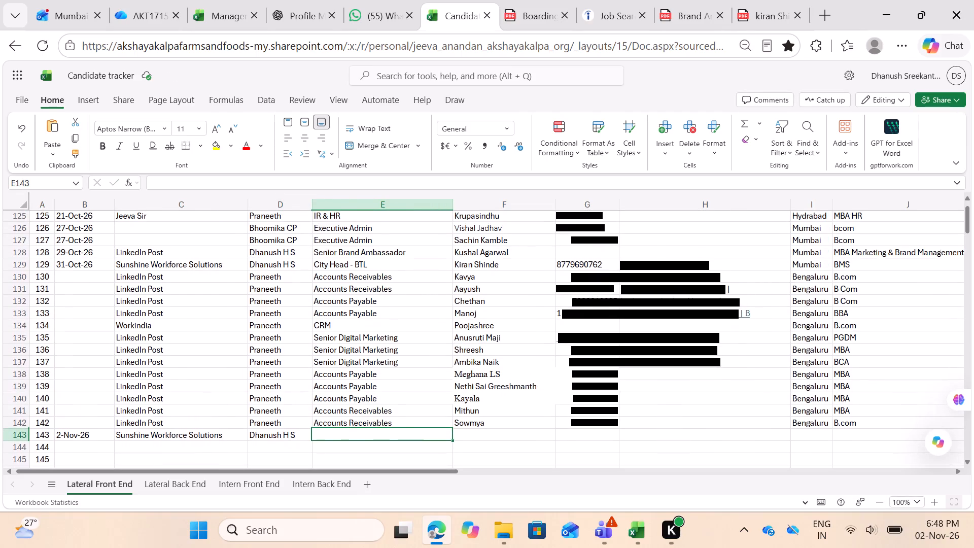
pyautogui.click(376, 263)
pyautogui.hotkey('ctrl', 'c')
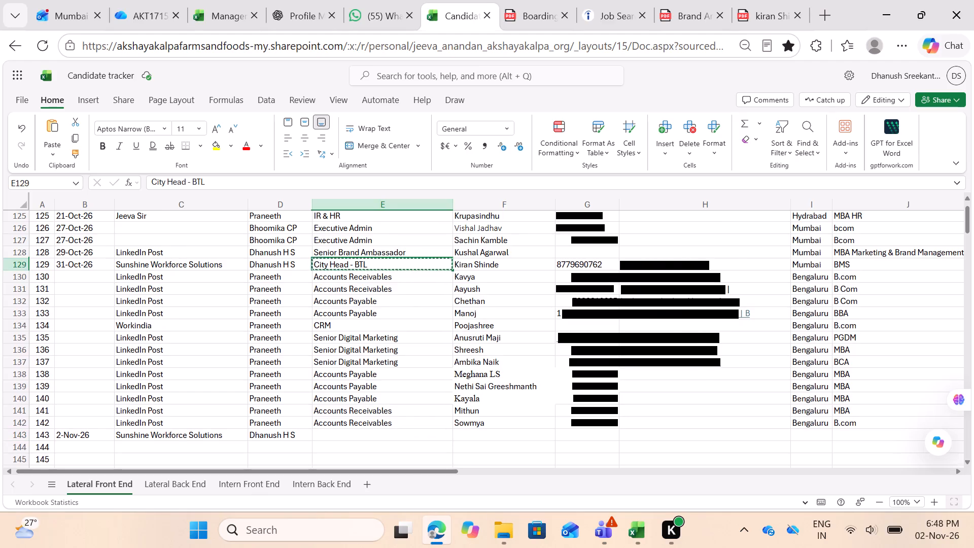
pyautogui.scroll(-1, 393, 442)
pyautogui.click(356, 361)
pyautogui.hotkey('ctrl', 'v')
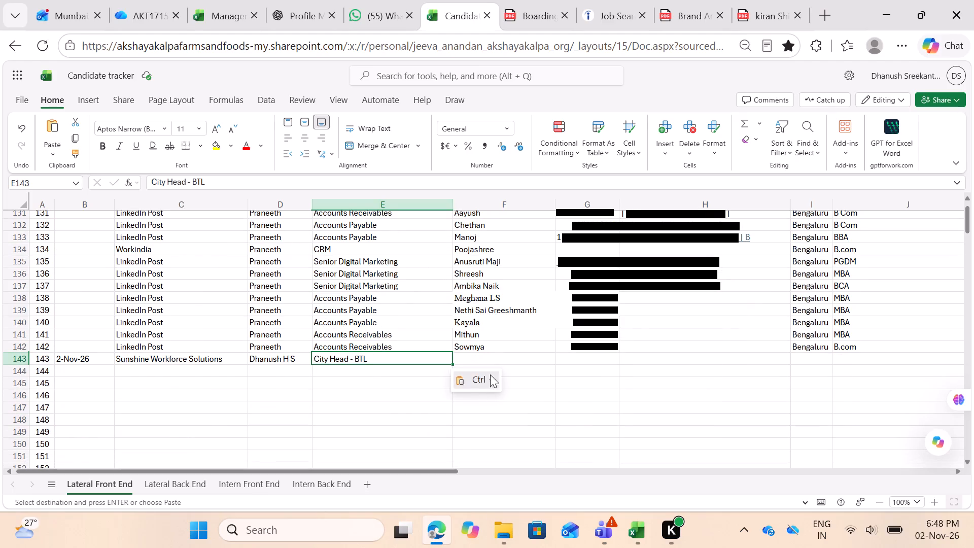
# Select the candidate name cell in row 143 and check the earlier candidate entries above it for reference.
pyautogui.click(507, 356)
pyautogui.scroll(1, 560, 398)
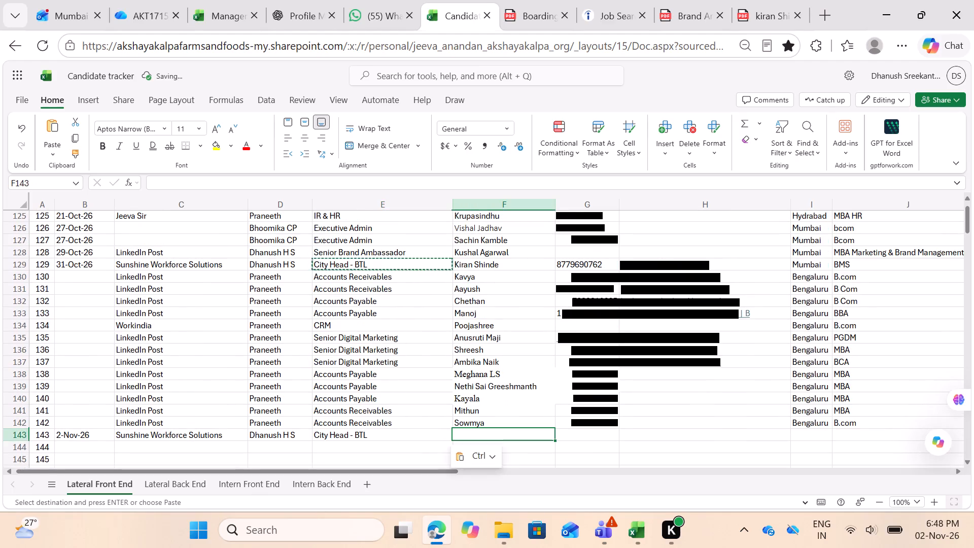
pyautogui.scroll(-1, 676, 397)
pyautogui.scroll(2, 676, 399)
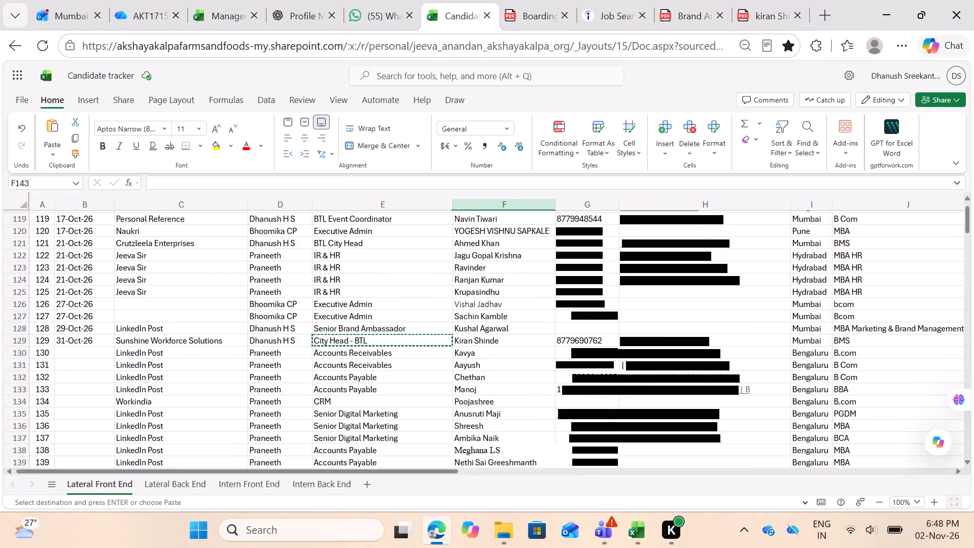
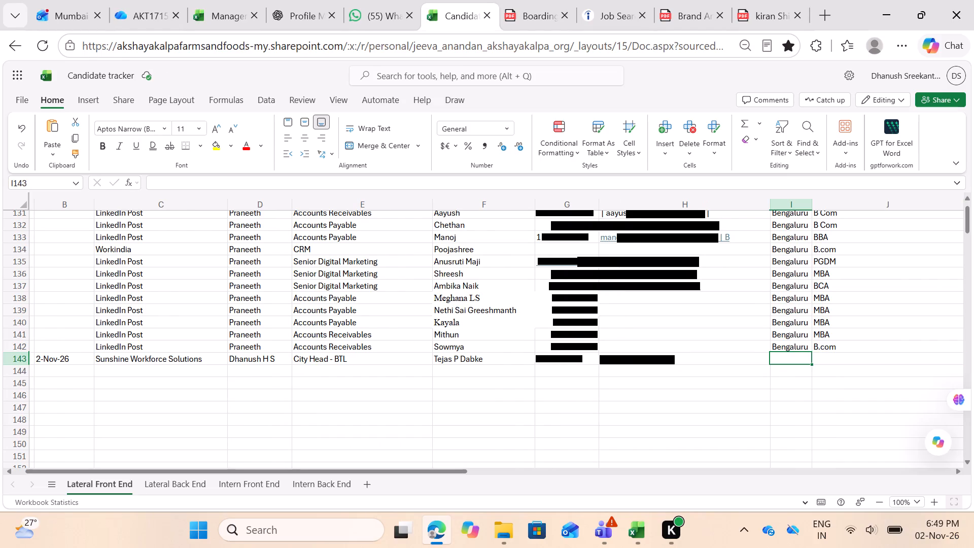
# Enter Mumbai as the candidate's location in column I of row 143.
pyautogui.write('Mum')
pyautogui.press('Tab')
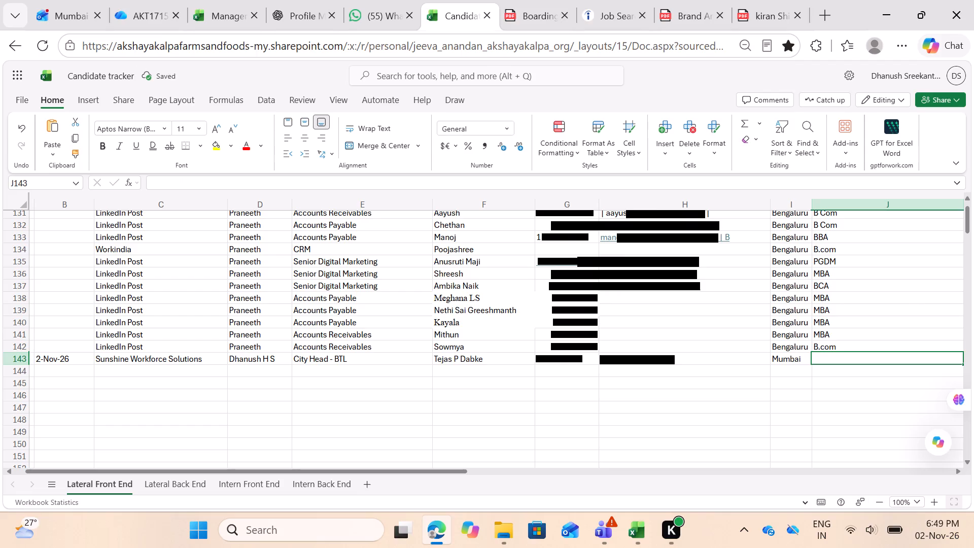
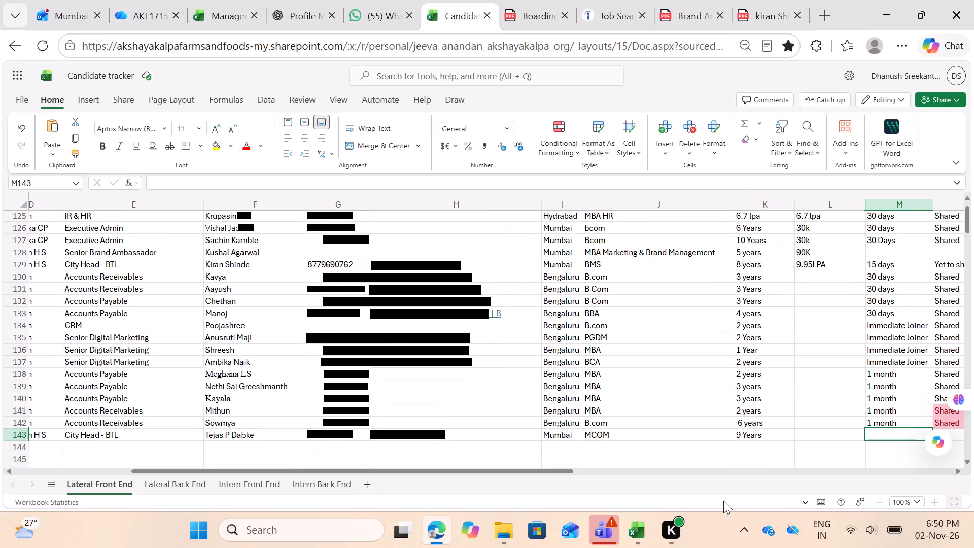
# Enter 30 for the candidate's notice period in column M of row 143 on the Lateral Front End sheet.
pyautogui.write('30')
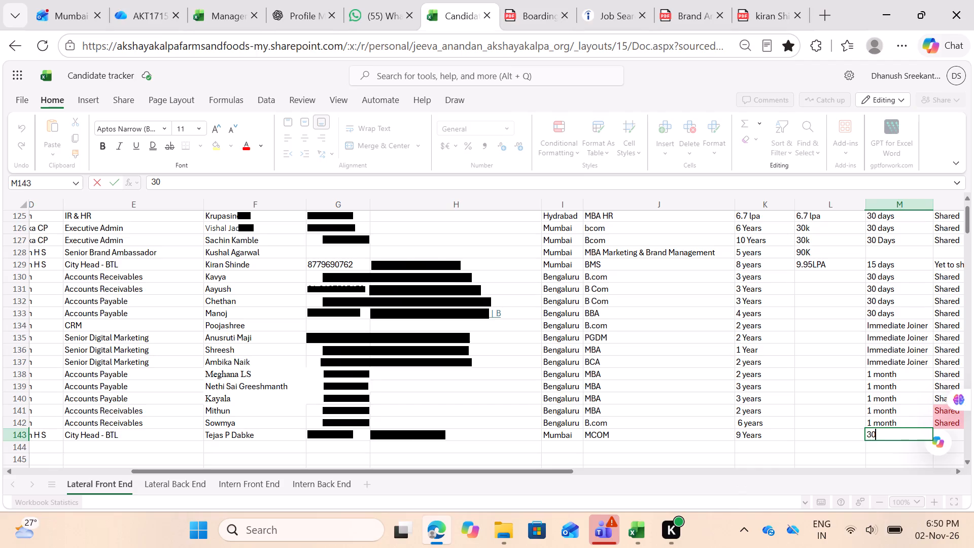
# Complete the notice period entry in column M of row 143 as 30 days.
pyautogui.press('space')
pyautogui.write('days')
pyautogui.press('Tab')
pyautogui.hotkey('shift', 'Tab')
pyautogui.press('Tab')
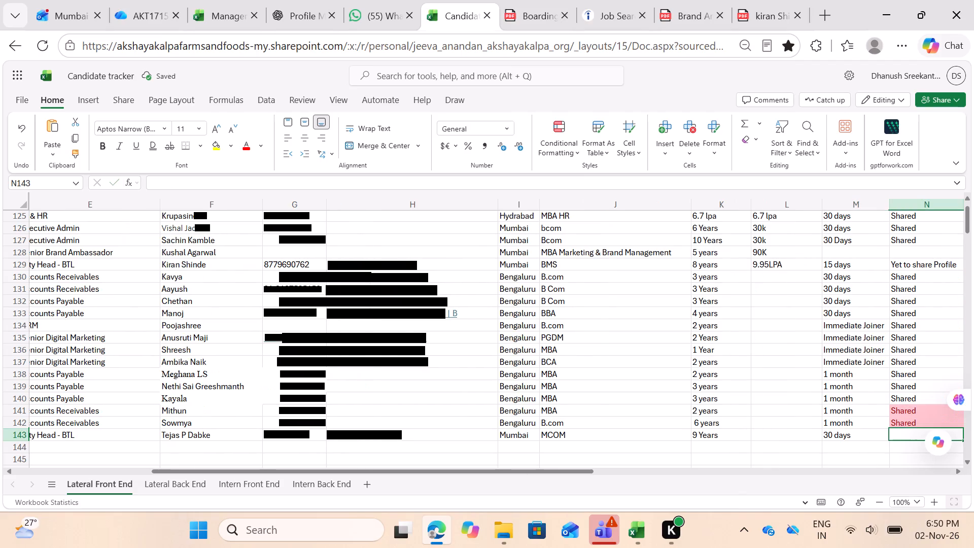
# Enter Shared as the profile status in column N of row 143, replacing the autocomplete suggestion.
pyautogui.write('Ye')
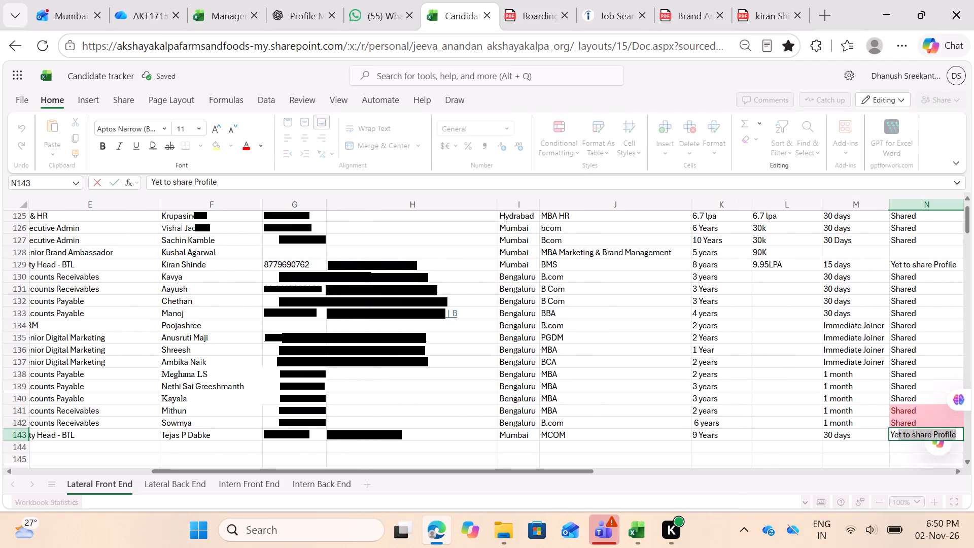
pyautogui.press('BackSpace')
pyautogui.press('BackSpace')
pyautogui.press('BackSpace')
pyautogui.press('BackSpace')
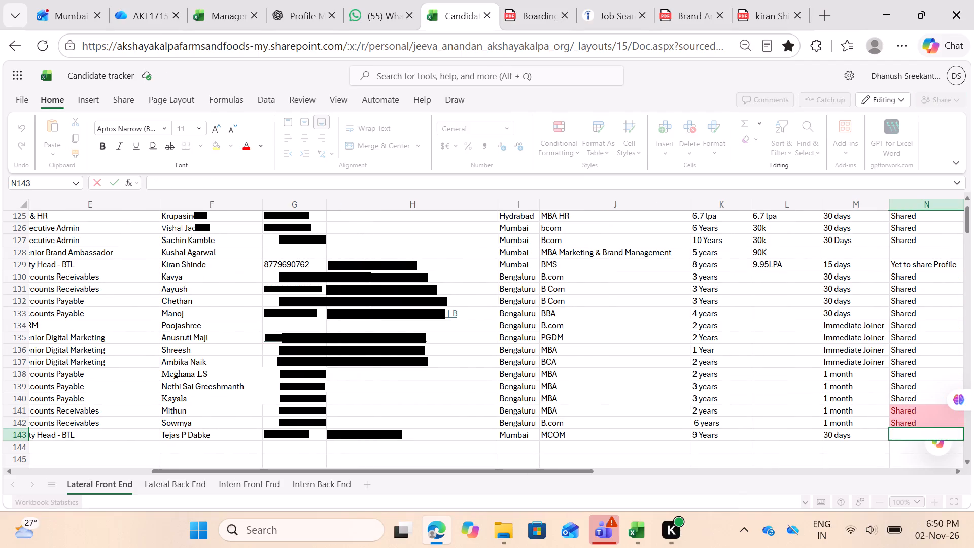
pyautogui.write('Shared')
pyautogui.press('Tab')
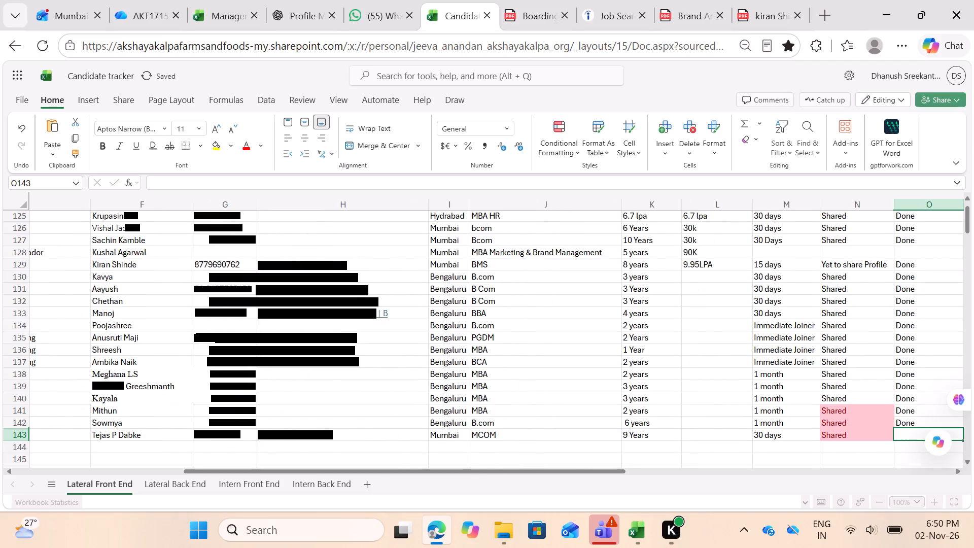
# Enter Done in column O of row 143.
pyautogui.write('Doe')
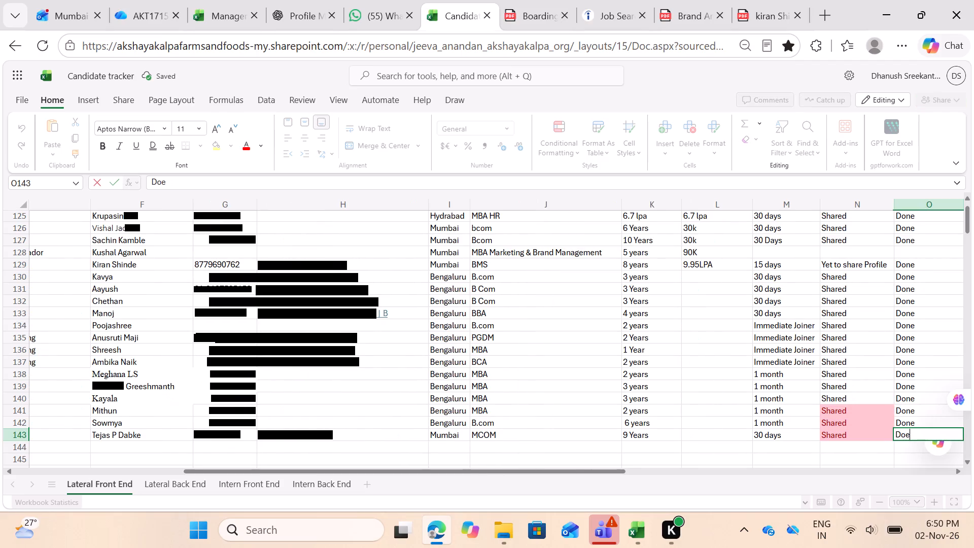
pyautogui.press('BackSpace')
pyautogui.write('ne')
pyautogui.press('Tab')
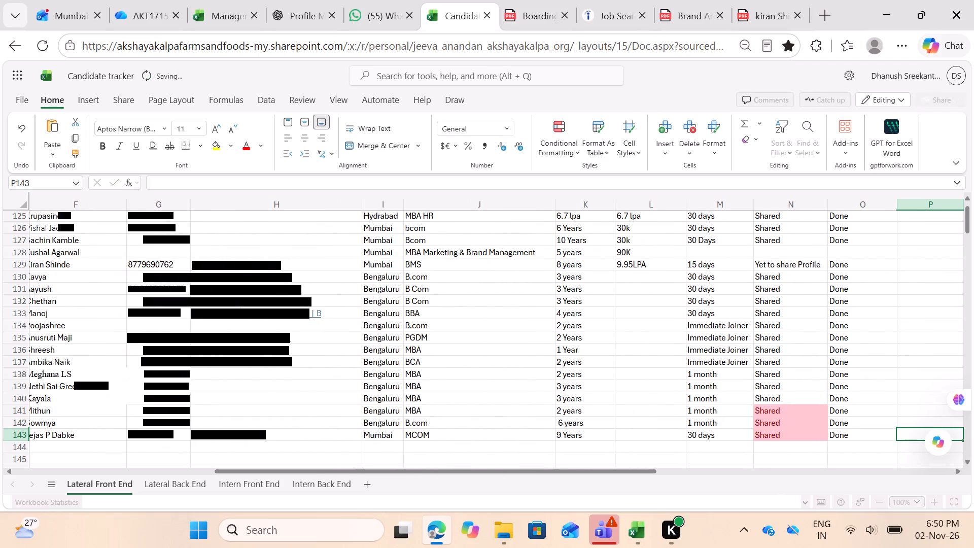
# Review the new candidate's entries across row 143, from the serial number through the status columns.
pyautogui.press('Tab')
pyautogui.hotkey('shift', 'Tab')
pyautogui.hotkey('shift', 'Tab')
pyautogui.hotkey('shift', 'Tab')
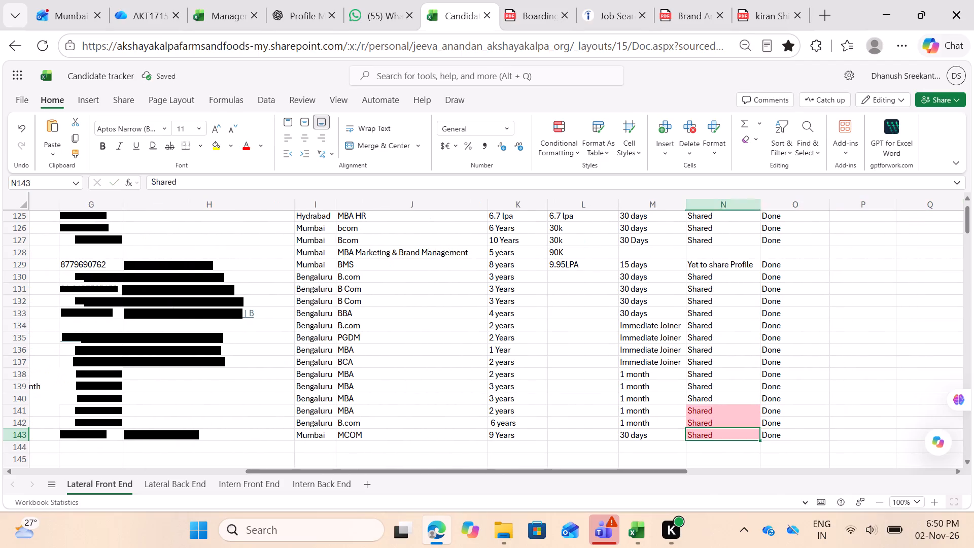
pyautogui.hotkey('shift', 'Tab')
pyautogui.hotkey('shift', 'Tab')
pyautogui.hotkey('shift', 'Tab')
pyautogui.hotkey('shift', 'Tab')
pyautogui.hotkey('shift', 'Tab')
pyautogui.hotkey('shift', 'Tab')
pyautogui.hotkey('shift', 'Tab')
pyautogui.hotkey('shift', 'Tab')
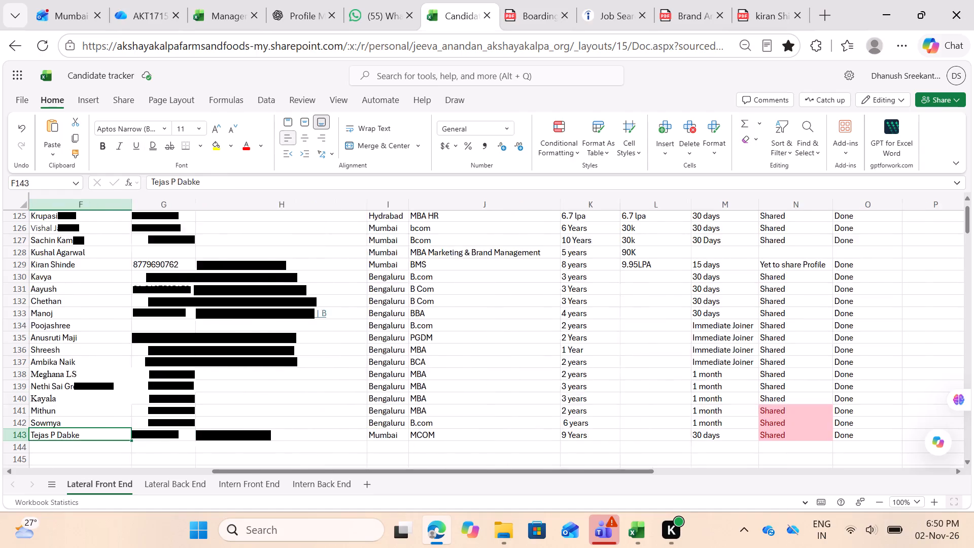
pyautogui.hotkey('shift', 'Tab')
pyautogui.hotkey('shift', 'Tab')
pyautogui.hotkey('shift', 'Tab')
pyautogui.hotkey('shift', 'Tab')
pyautogui.hotkey('shift', 'Tab')
pyautogui.hotkey('shift', 'Tab')
pyautogui.hotkey('shift', 'Tab')
pyautogui.press('Tab')
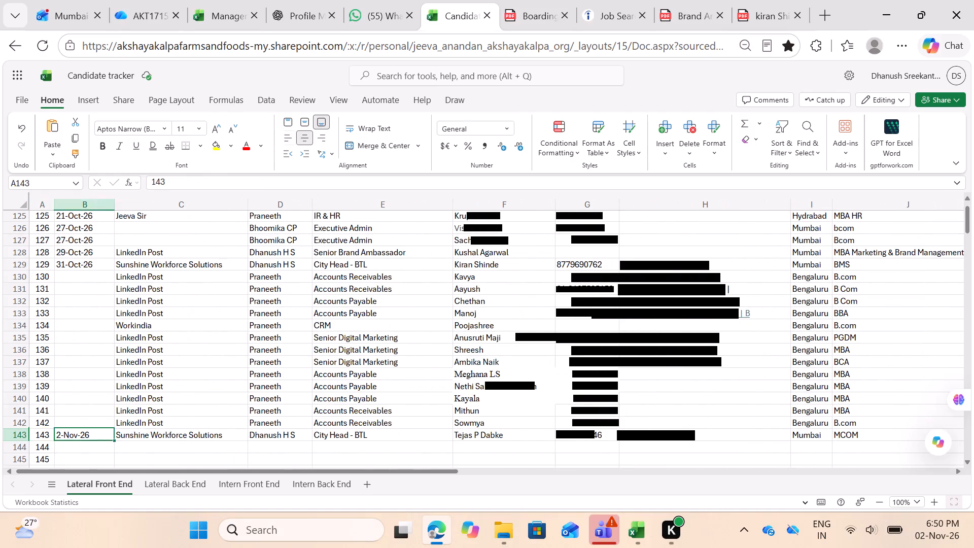
pyautogui.press('Tab')
pyautogui.press('Tab')
pyautogui.press('Tab')
pyautogui.hotkey('shift', 'Tab')
pyautogui.hotkey('shift', 'Tab')
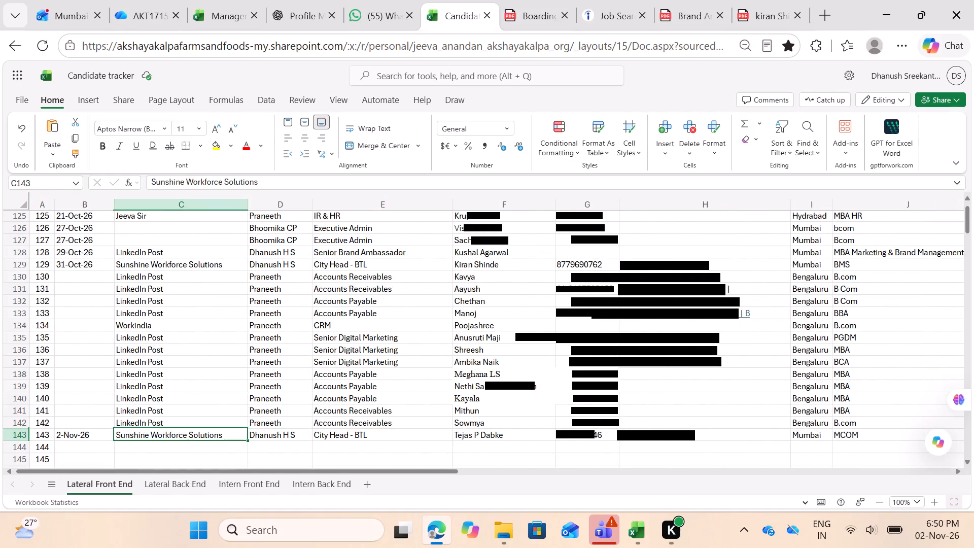
pyautogui.press('Tab')
pyautogui.press('Tab')
pyautogui.press('Tab')
pyautogui.press('Tab')
pyautogui.press('Tab')
pyautogui.press('Tab')
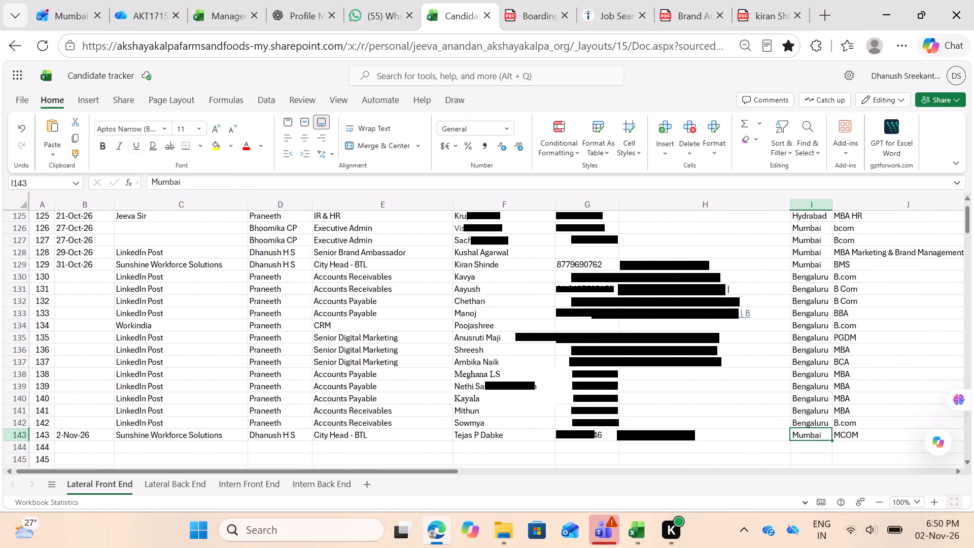
pyautogui.press('Tab')
pyautogui.press('Tab')
pyautogui.press('Tab')
pyautogui.press('Tab')
pyautogui.press('Tab')
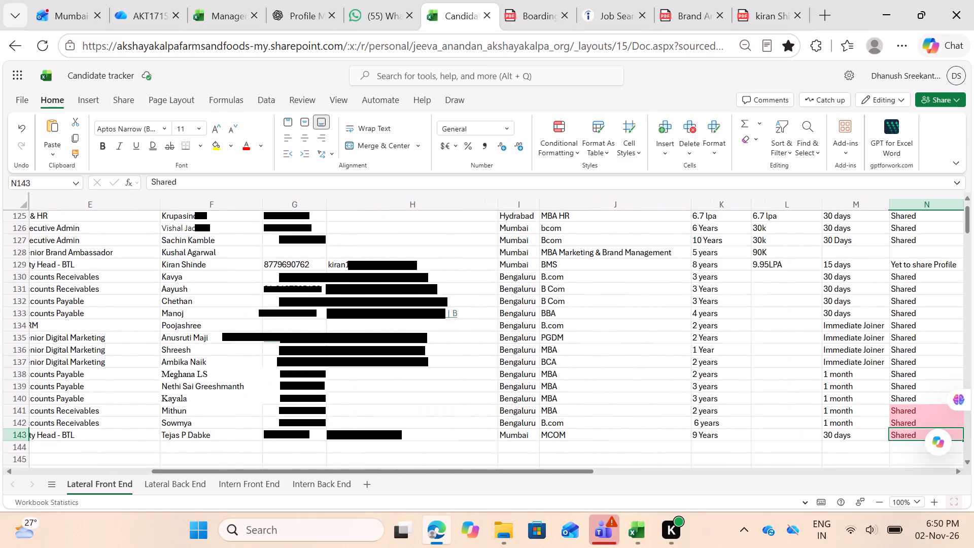
pyautogui.hotkey('shift', 'Tab')
pyautogui.hotkey('shift', 'Tab')
pyautogui.press('Tab')
pyautogui.press('Tab')
pyautogui.press('Tab')
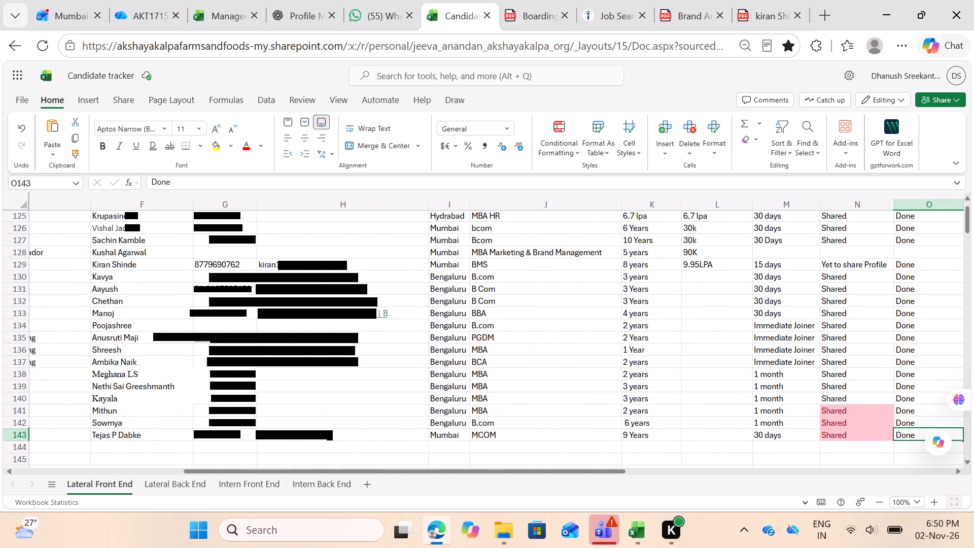
pyautogui.press('Tab')
pyautogui.hotkey('shift', 'Tab')
pyautogui.hotkey('shift', 'Tab')
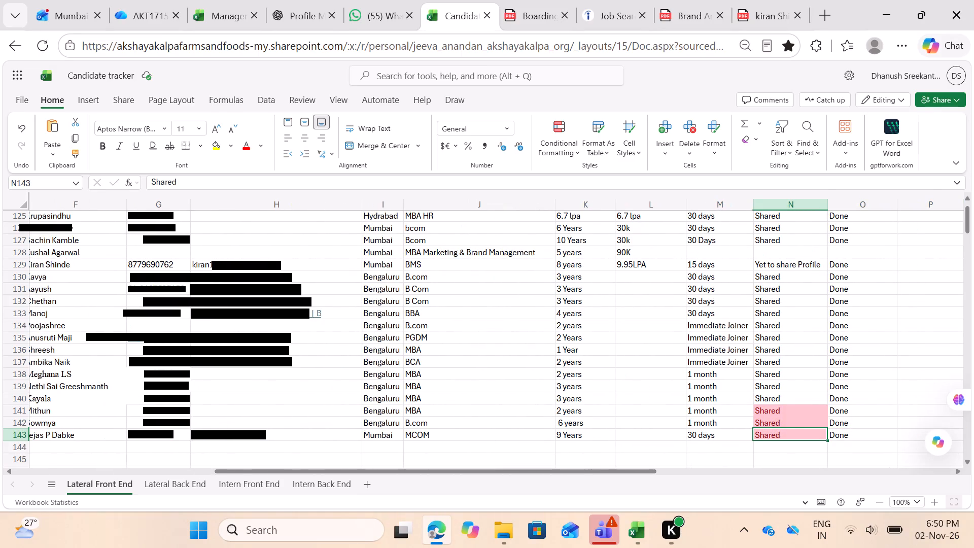
# Copy the plain formatting of the Shared cell in row 140 onto the Shared cell in row 143 with Format Painter.
pyautogui.click(758, 400)
pyautogui.click(75, 154)
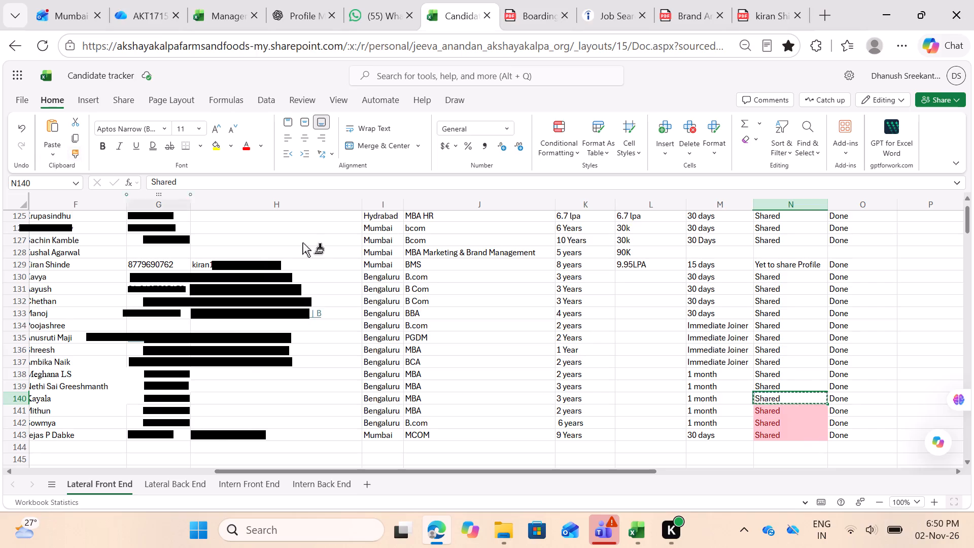
pyautogui.click(785, 433)
pyautogui.click(715, 450)
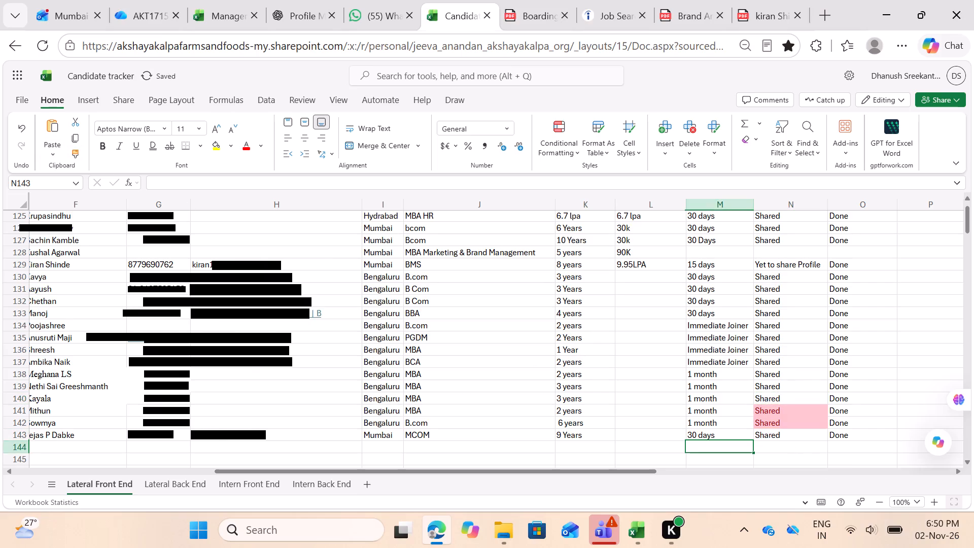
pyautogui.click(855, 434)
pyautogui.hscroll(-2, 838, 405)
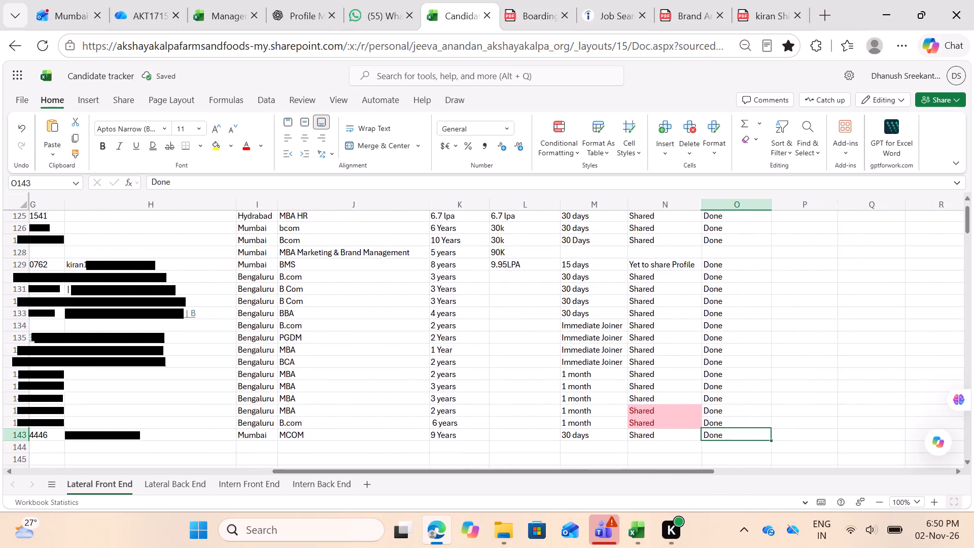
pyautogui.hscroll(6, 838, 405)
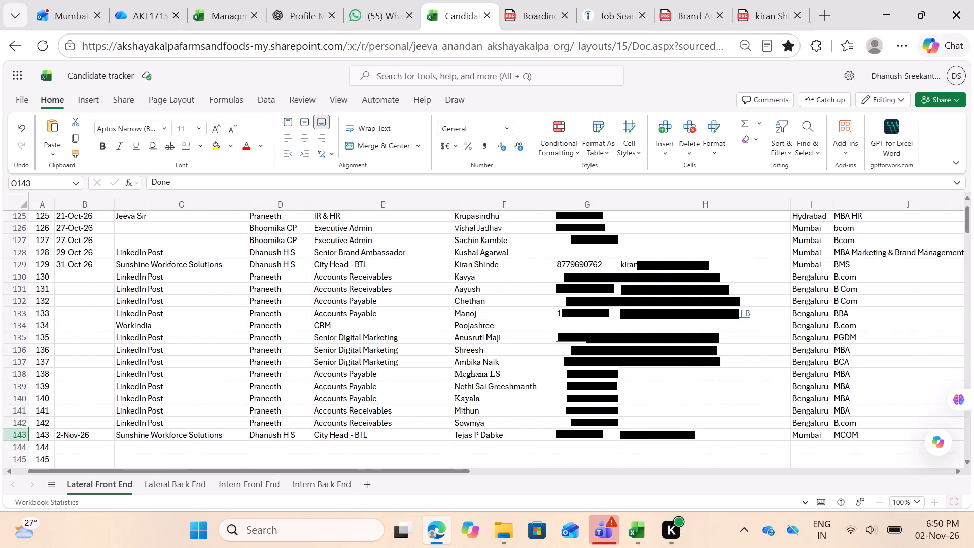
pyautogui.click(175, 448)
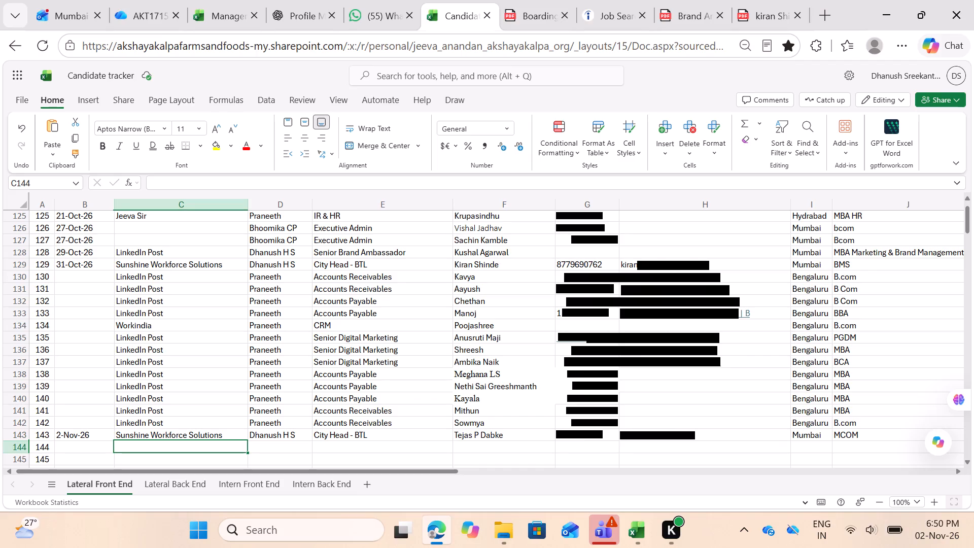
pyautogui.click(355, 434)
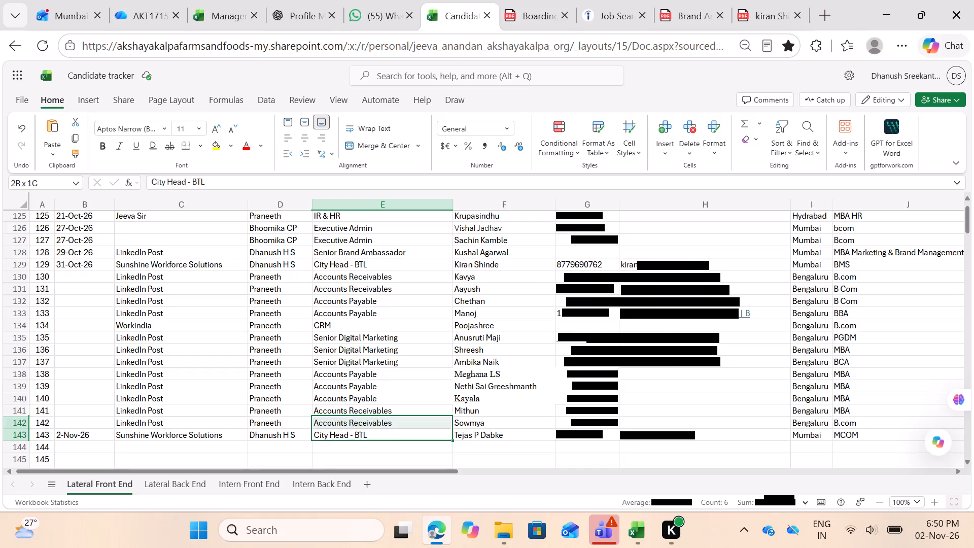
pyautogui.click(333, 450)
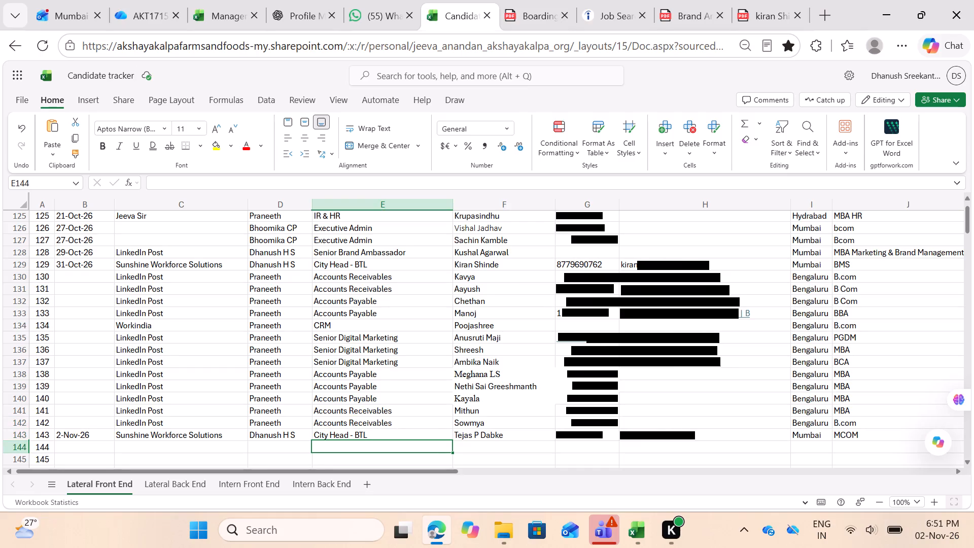
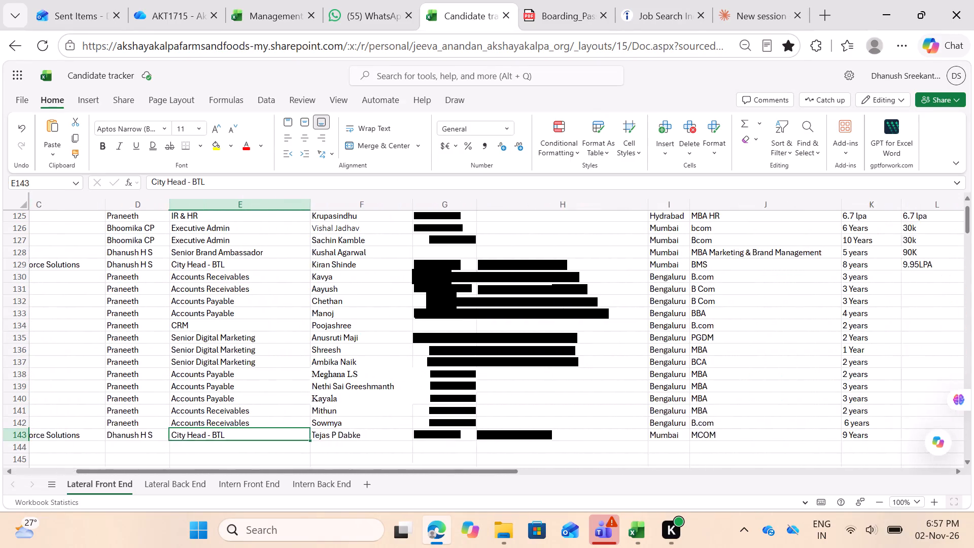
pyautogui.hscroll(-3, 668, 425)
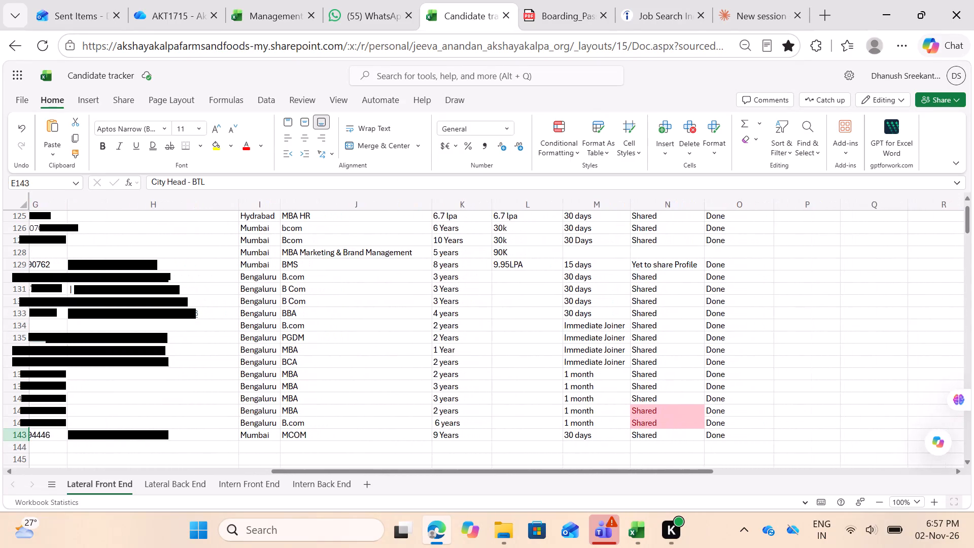
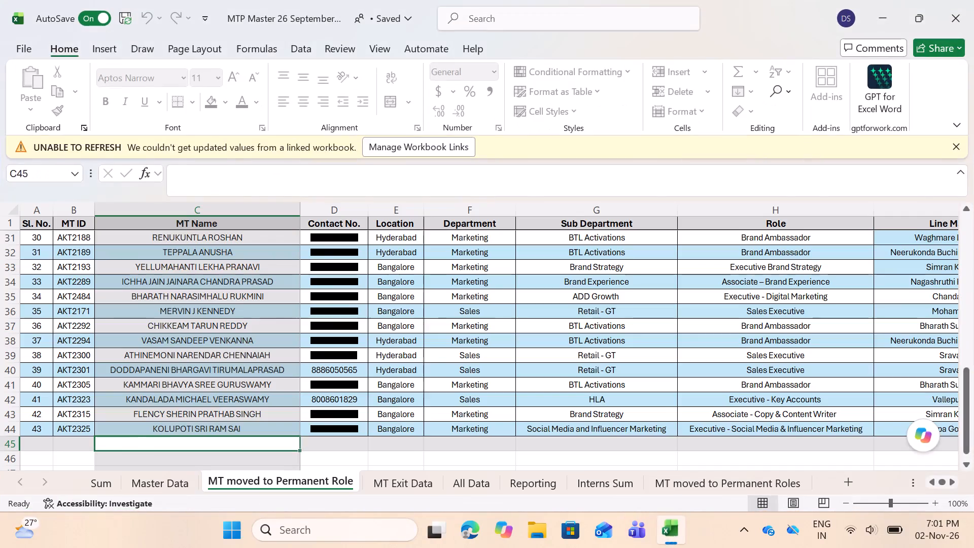
# Close the MTP Master 26 September workbook.
pyautogui.click(960, 23)
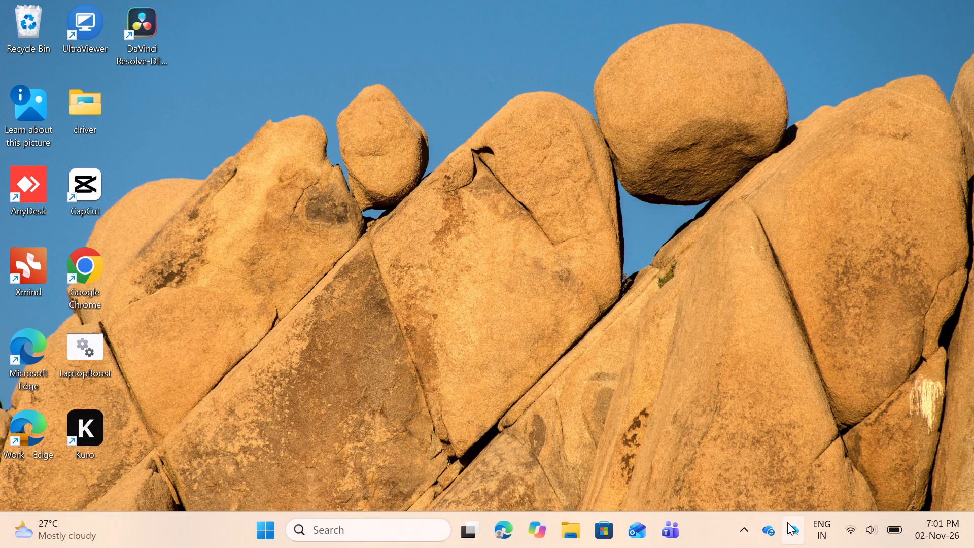
# Show the hidden system tray icons.
pyautogui.click(743, 535)
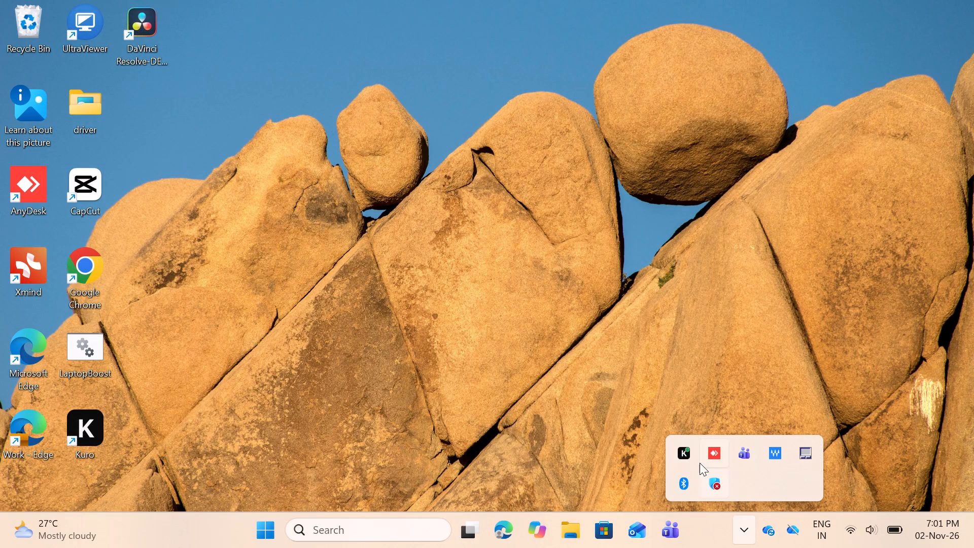
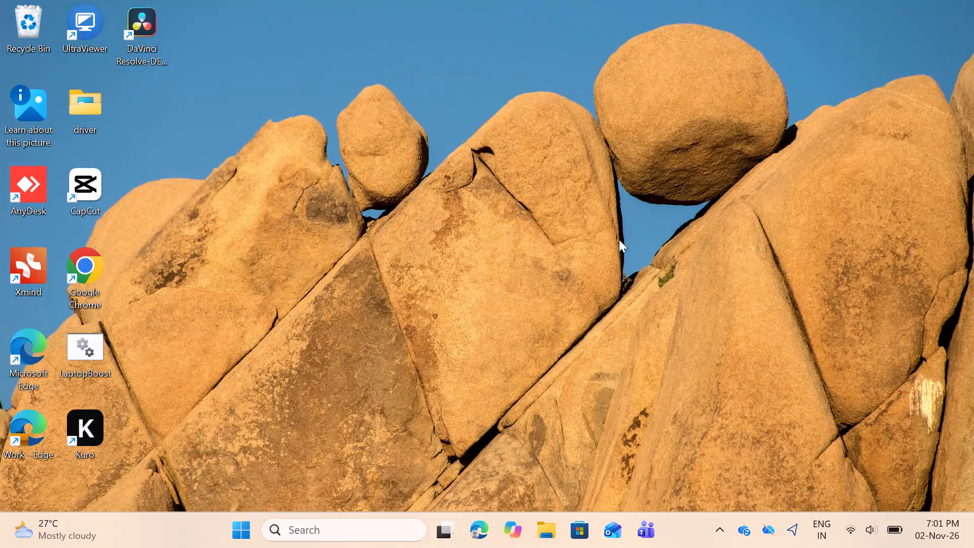
# Refresh the desktop twice.
pyautogui.rightClick(468, 241)
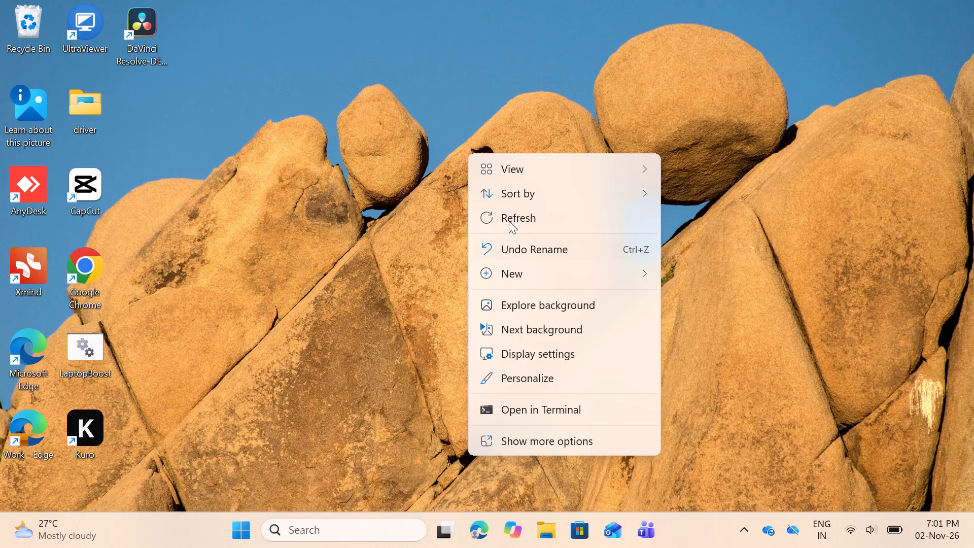
pyautogui.click(509, 221)
pyautogui.rightClick(504, 227)
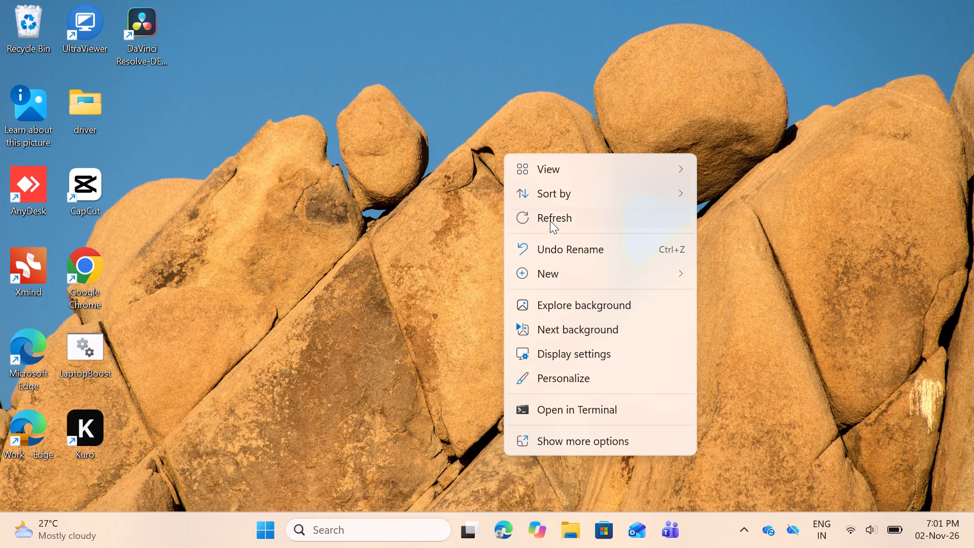
pyautogui.click(550, 221)
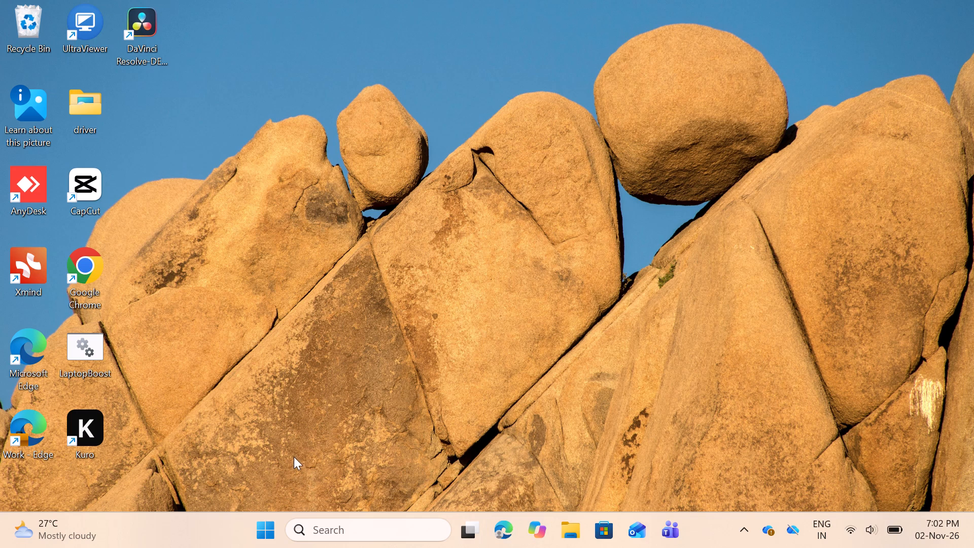
# Bring up the Windows quick links to system tools and shutdown options.
pyautogui.press('super+x')
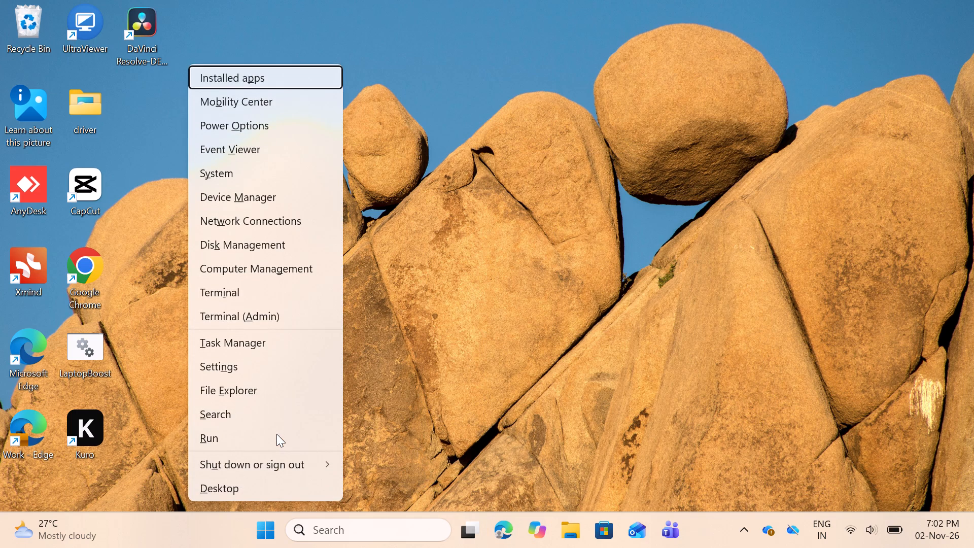